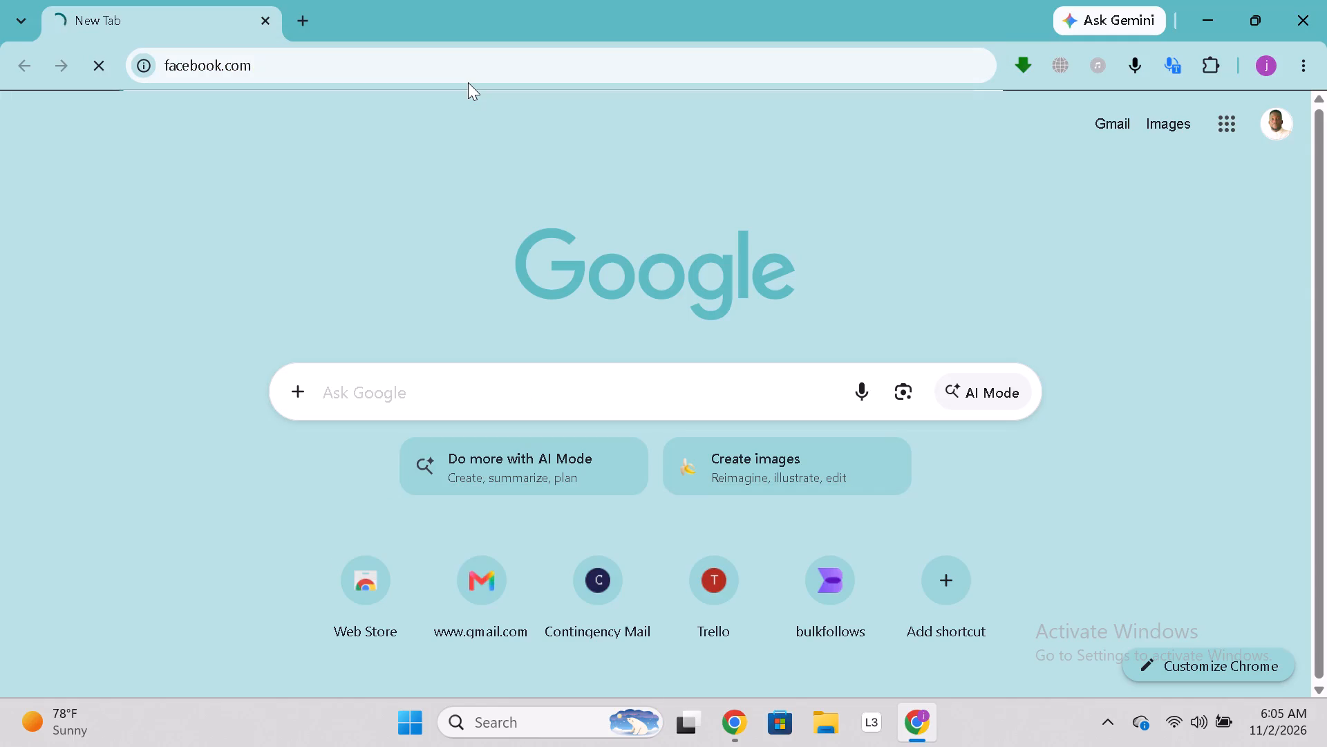
Search the web for "meta business suite" in a new browser tab.
click(297, 18)
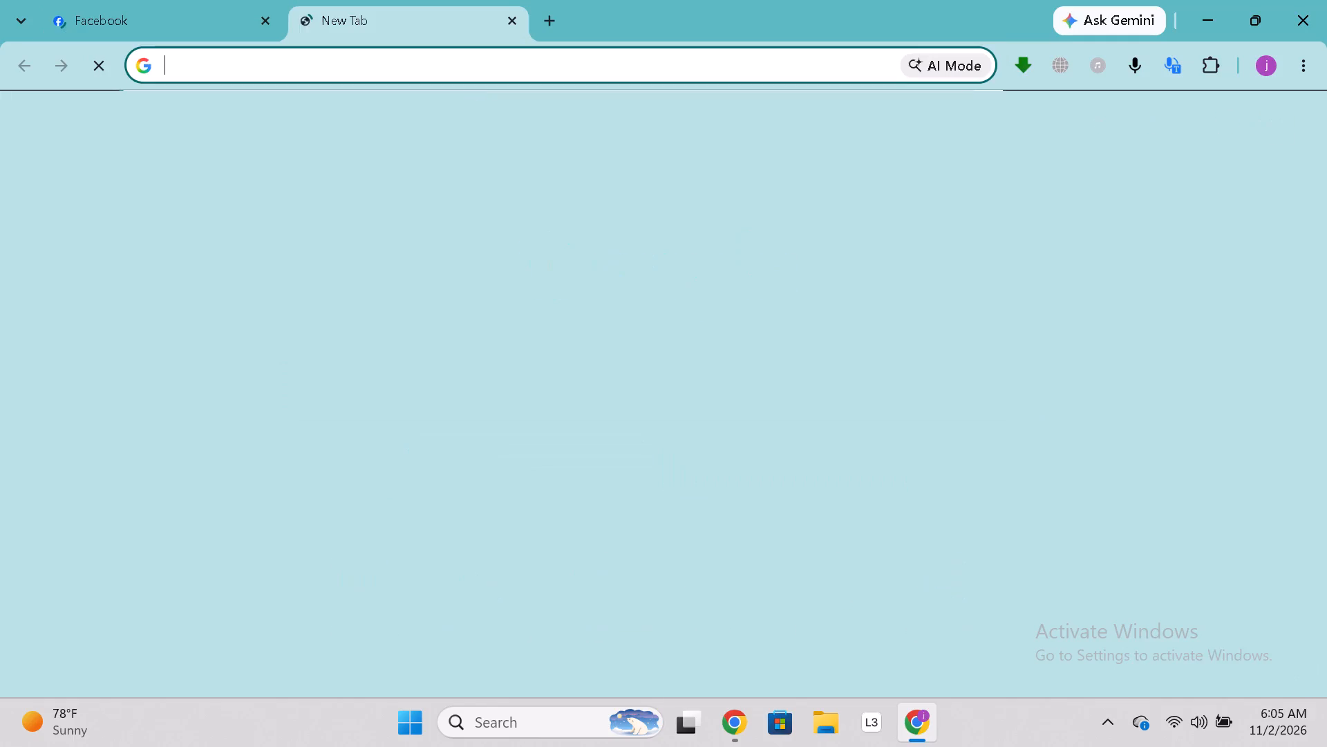
click(328, 67)
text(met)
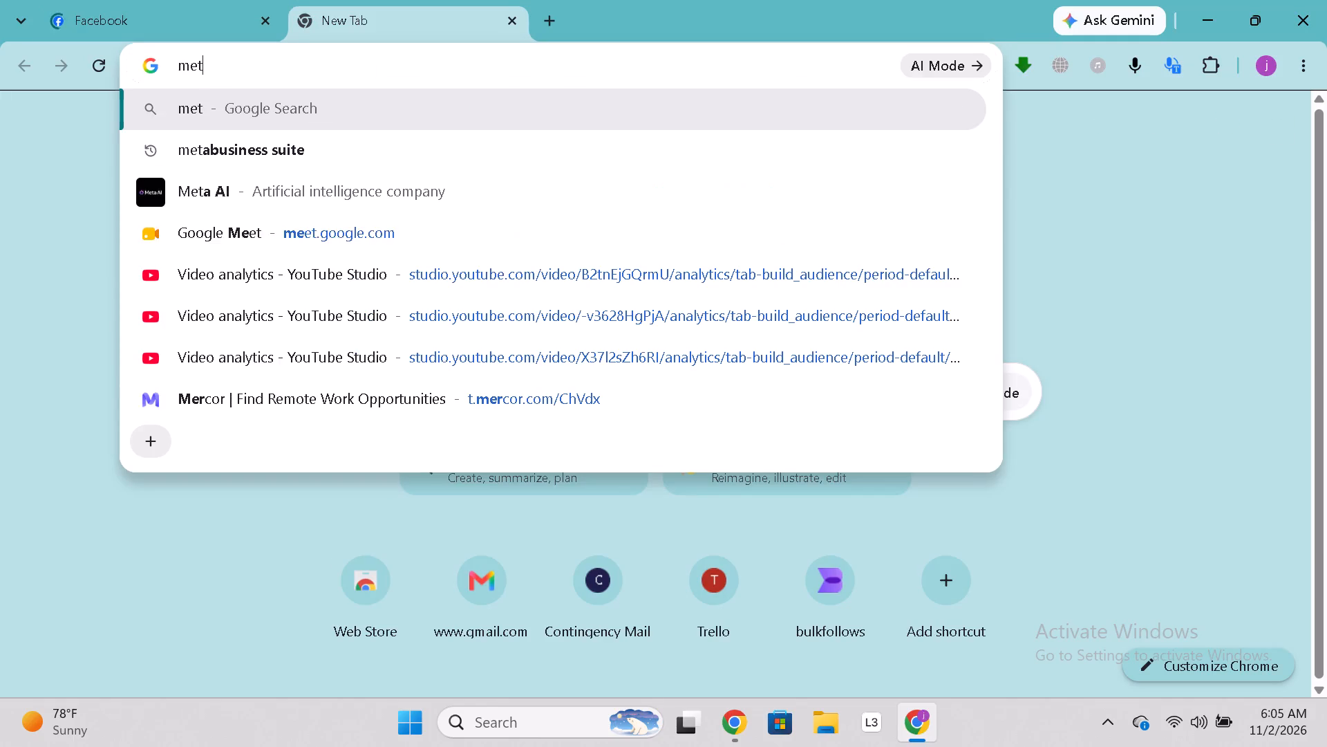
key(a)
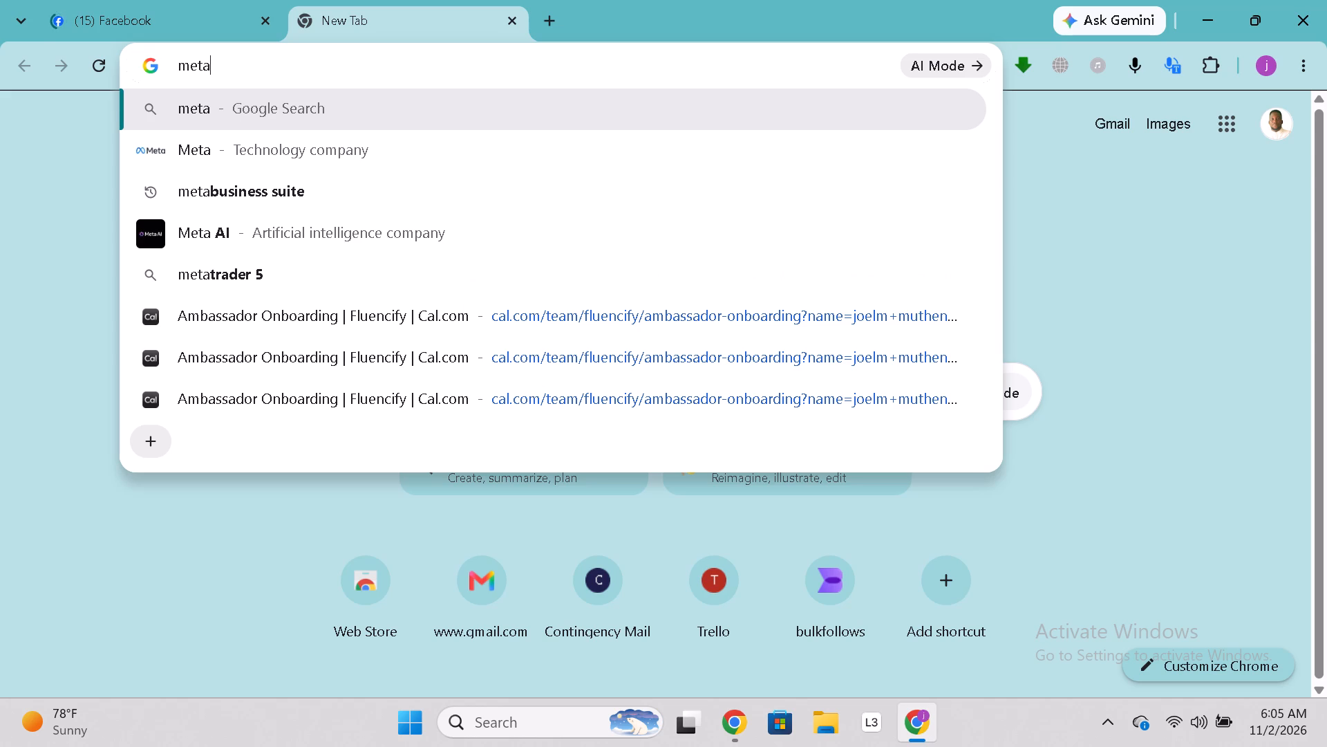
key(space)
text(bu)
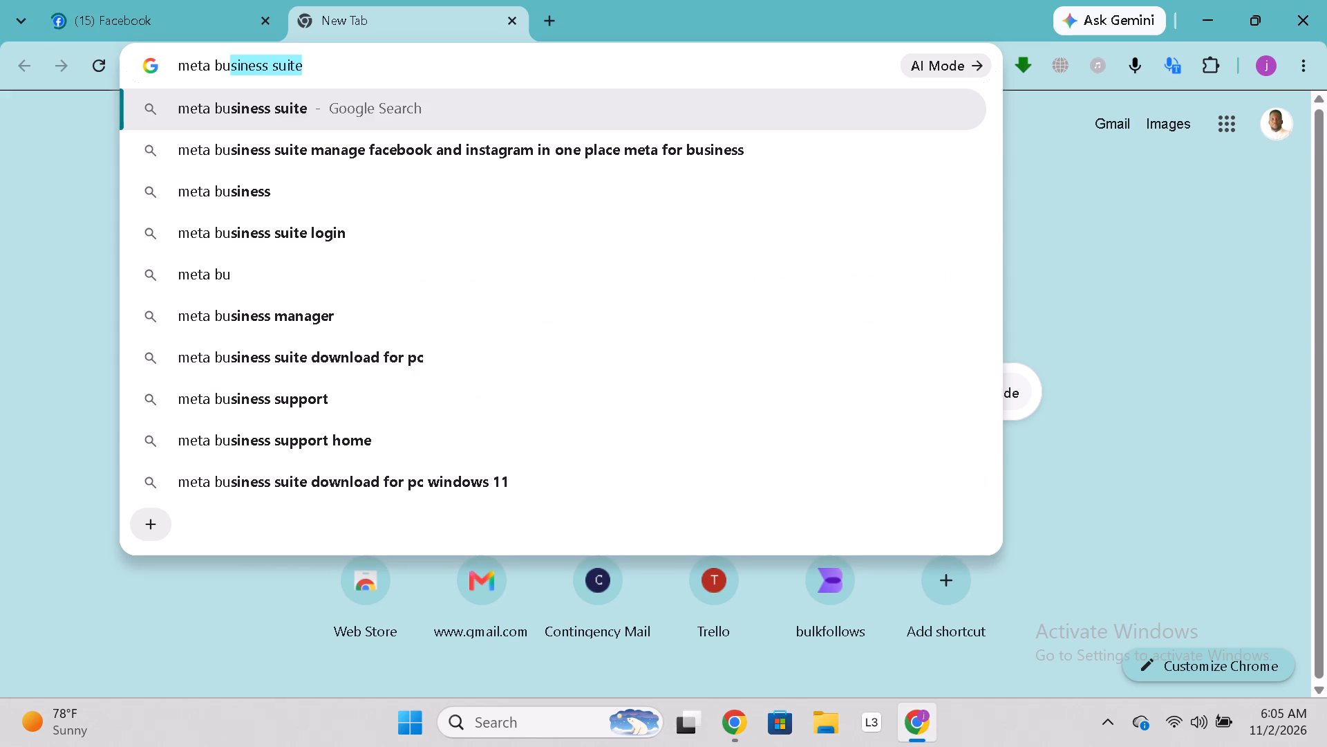
Search Google for "meta business suite manage facebook and instagram in one place meta for business" and open Facebook's main Meta Business Suite result.
click(357, 152)
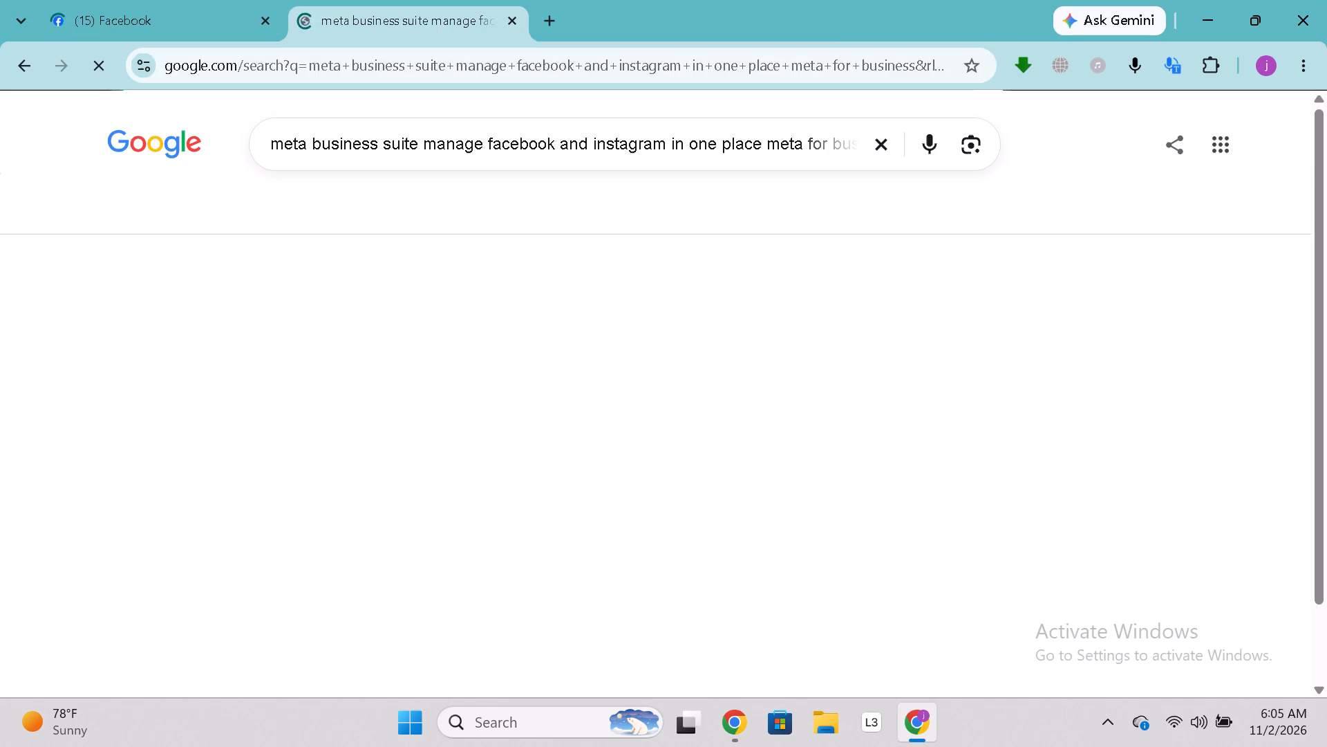
click(263, 326)
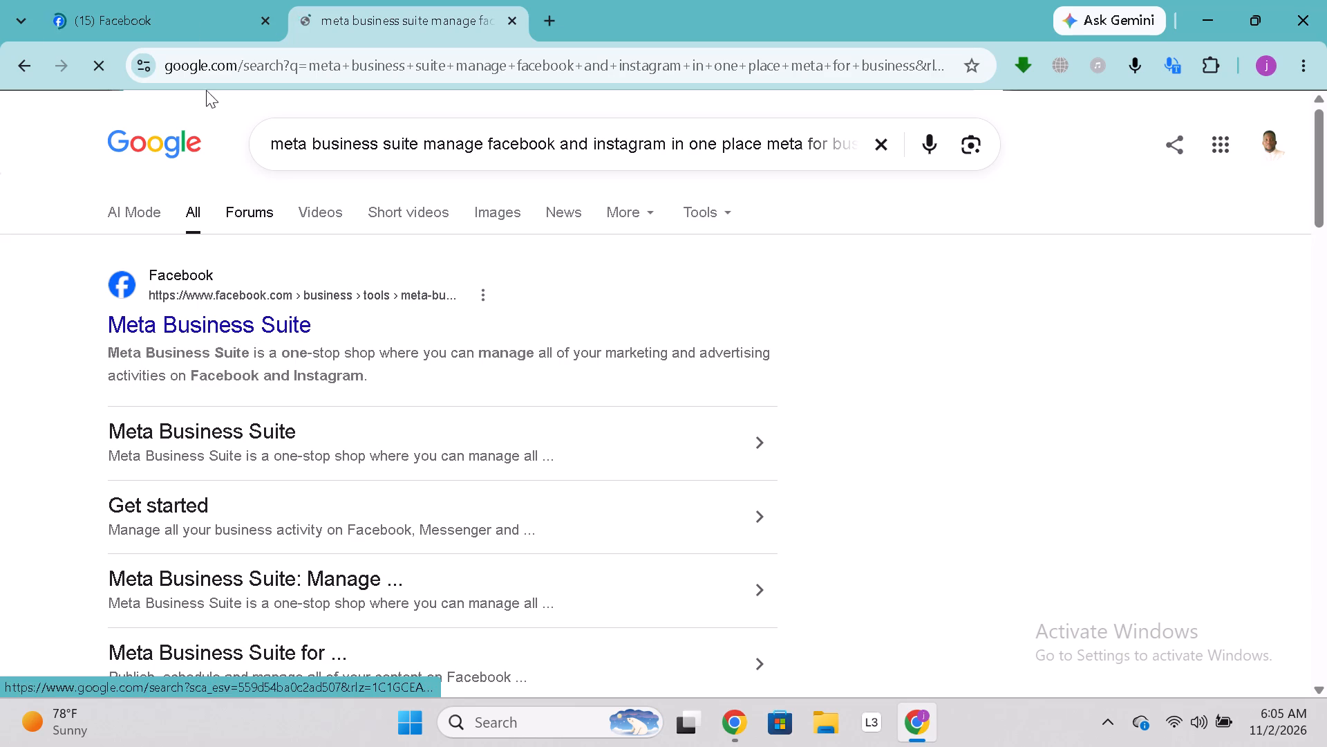
Switch to the already open Facebook home feed.
click(184, 7)
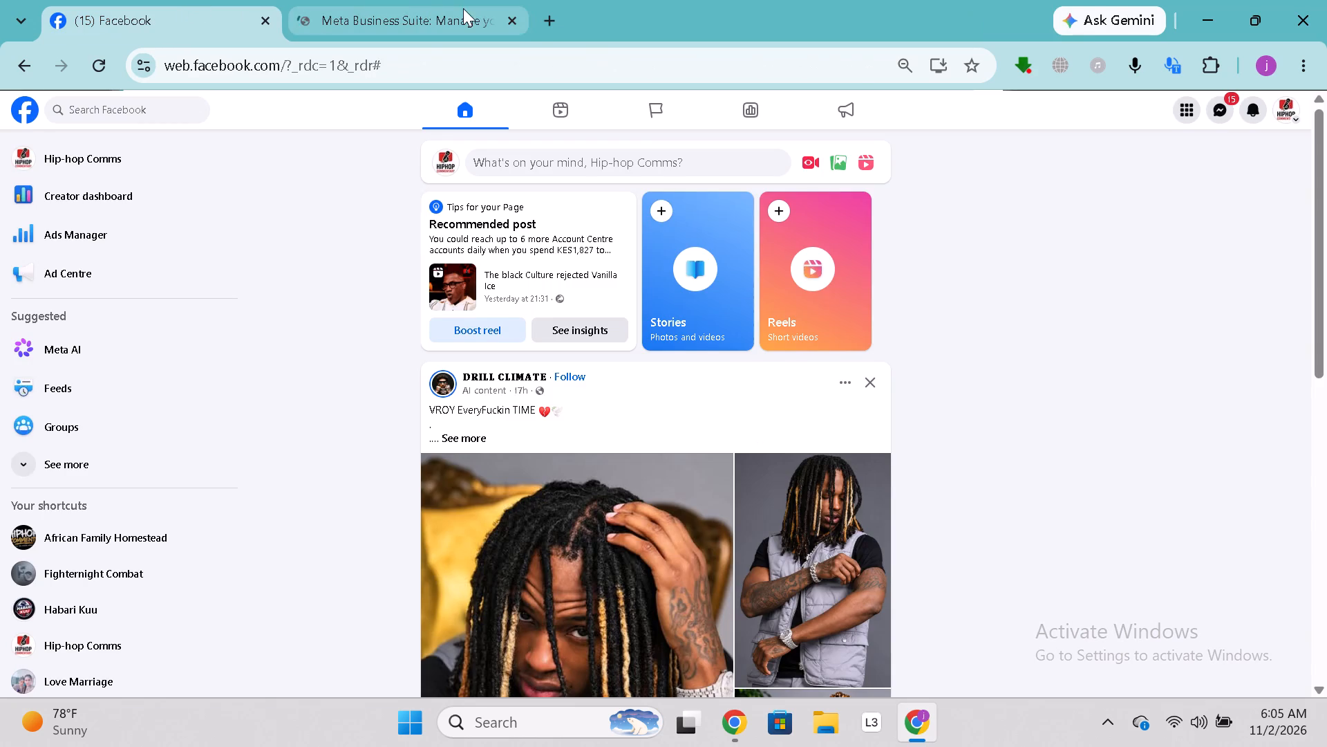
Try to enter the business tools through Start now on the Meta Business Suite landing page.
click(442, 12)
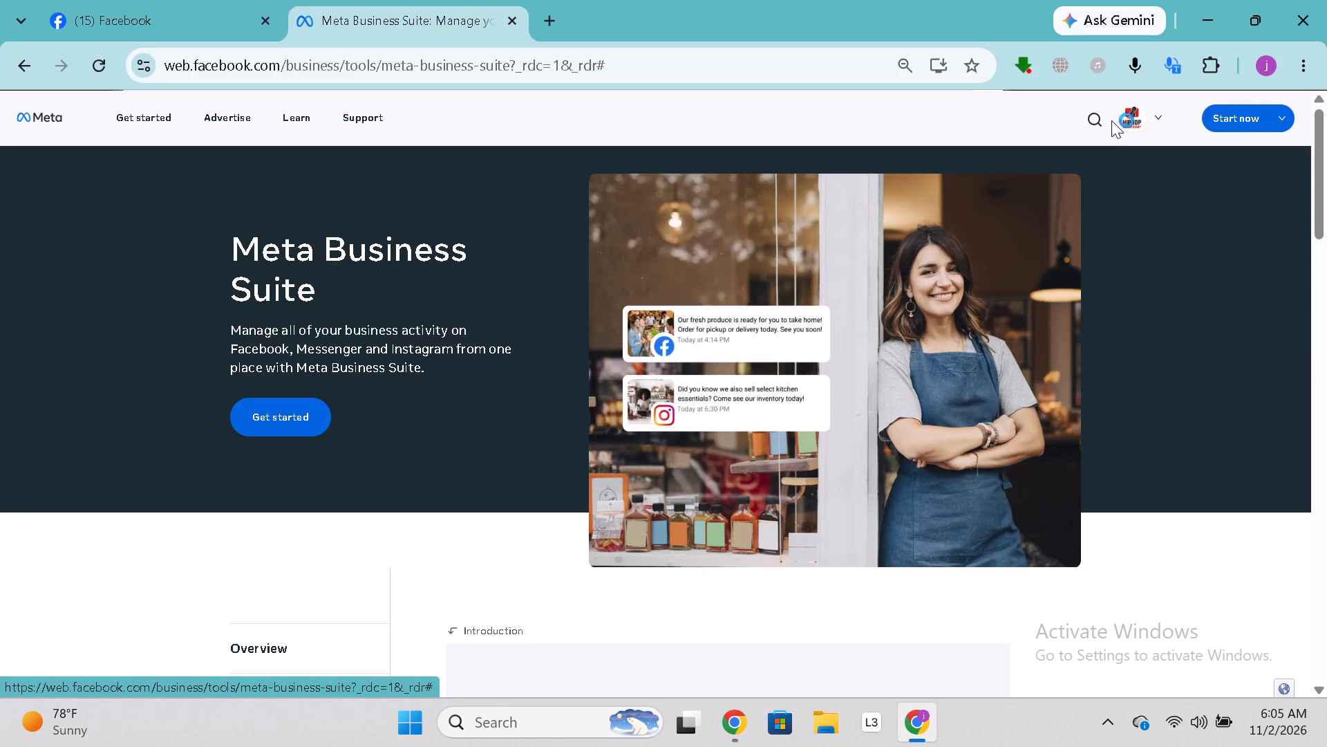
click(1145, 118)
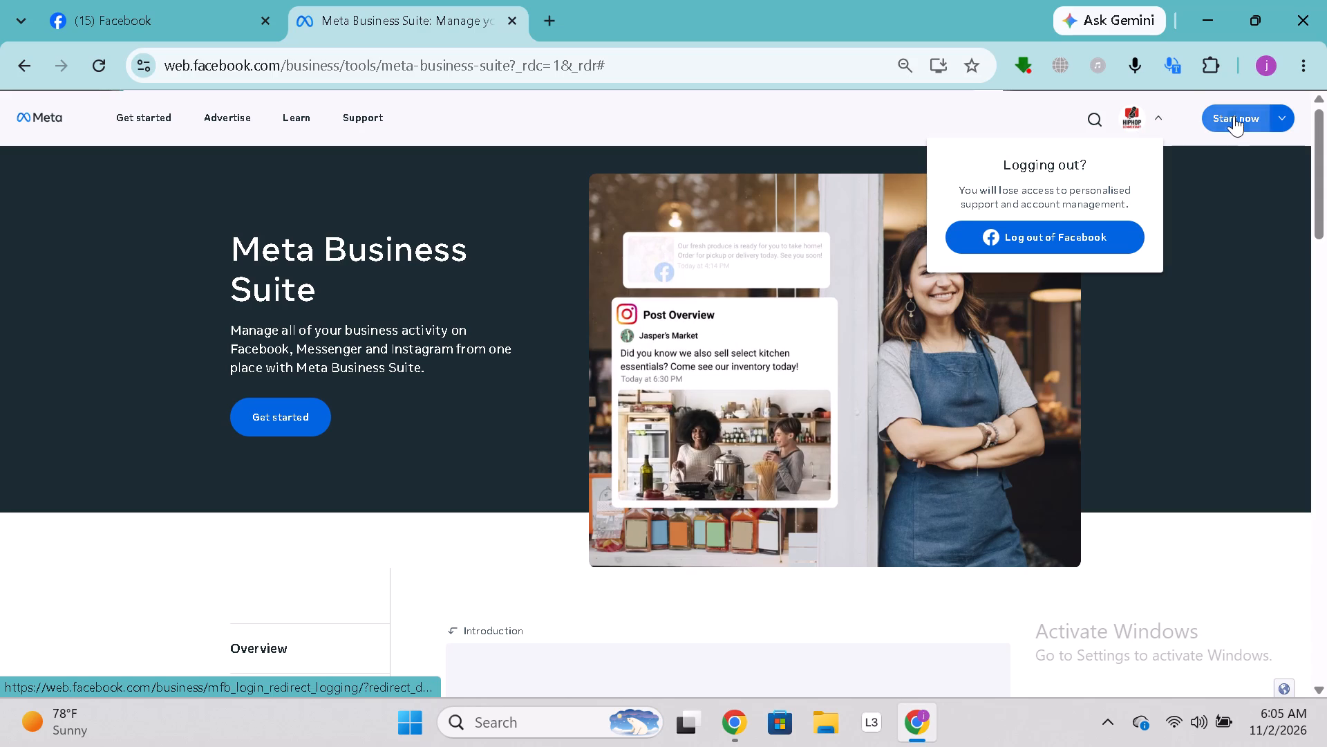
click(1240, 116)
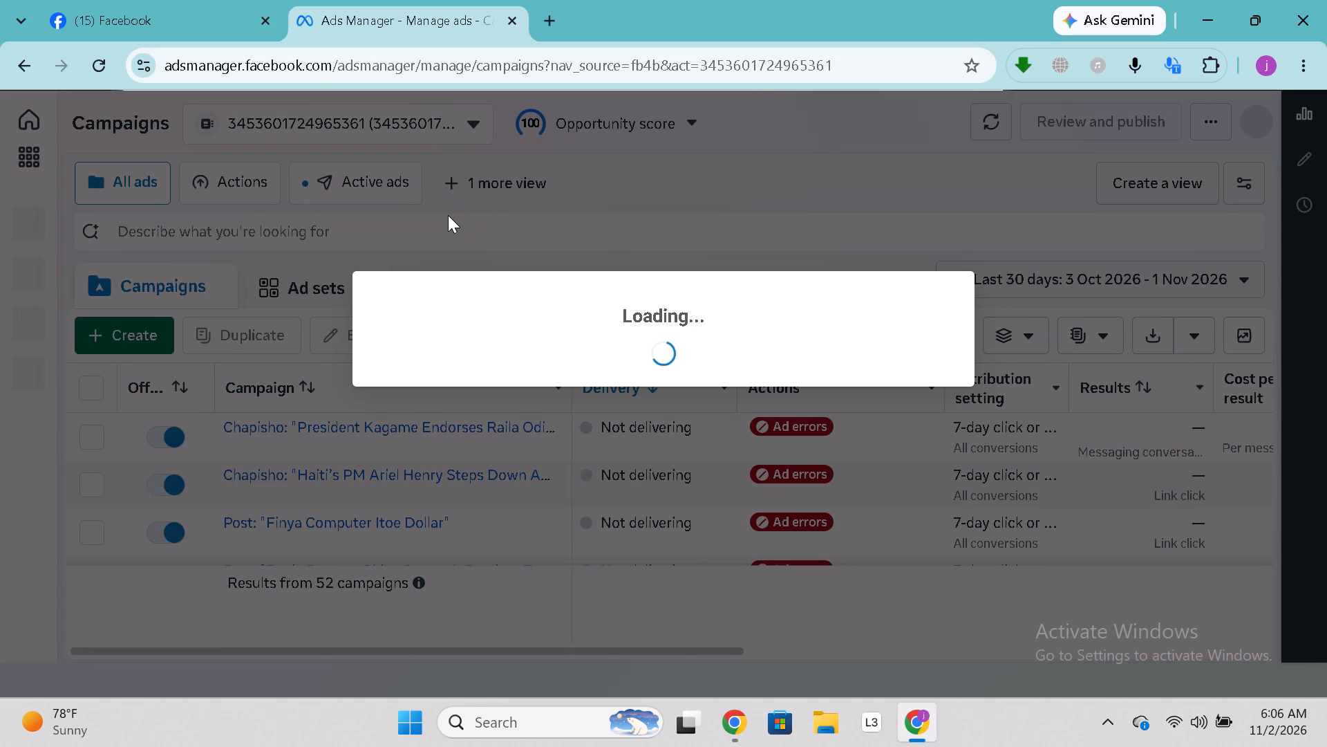
Open the Comments manager in the Engagement section of Facebook's Creator dashboard and look over the comments.
click(184, 15)
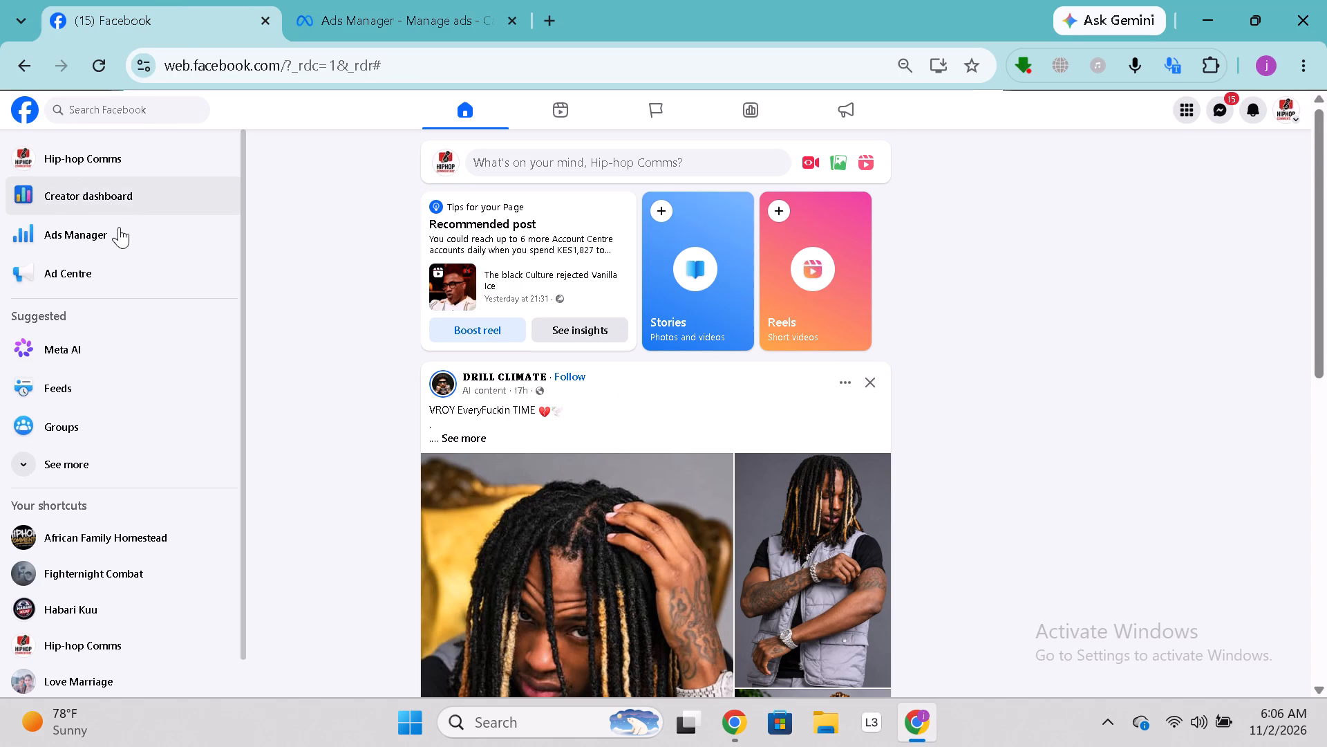
scroll(190, 248, up, 1)
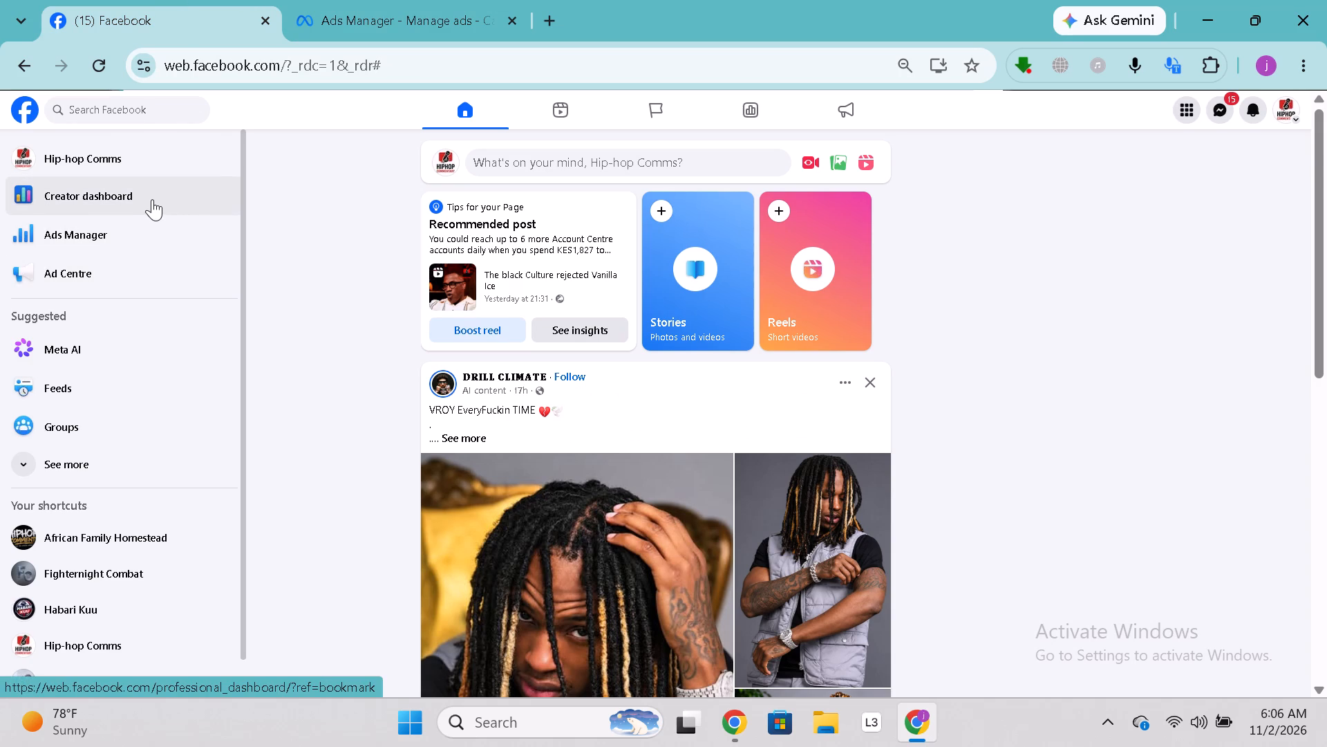
click(149, 200)
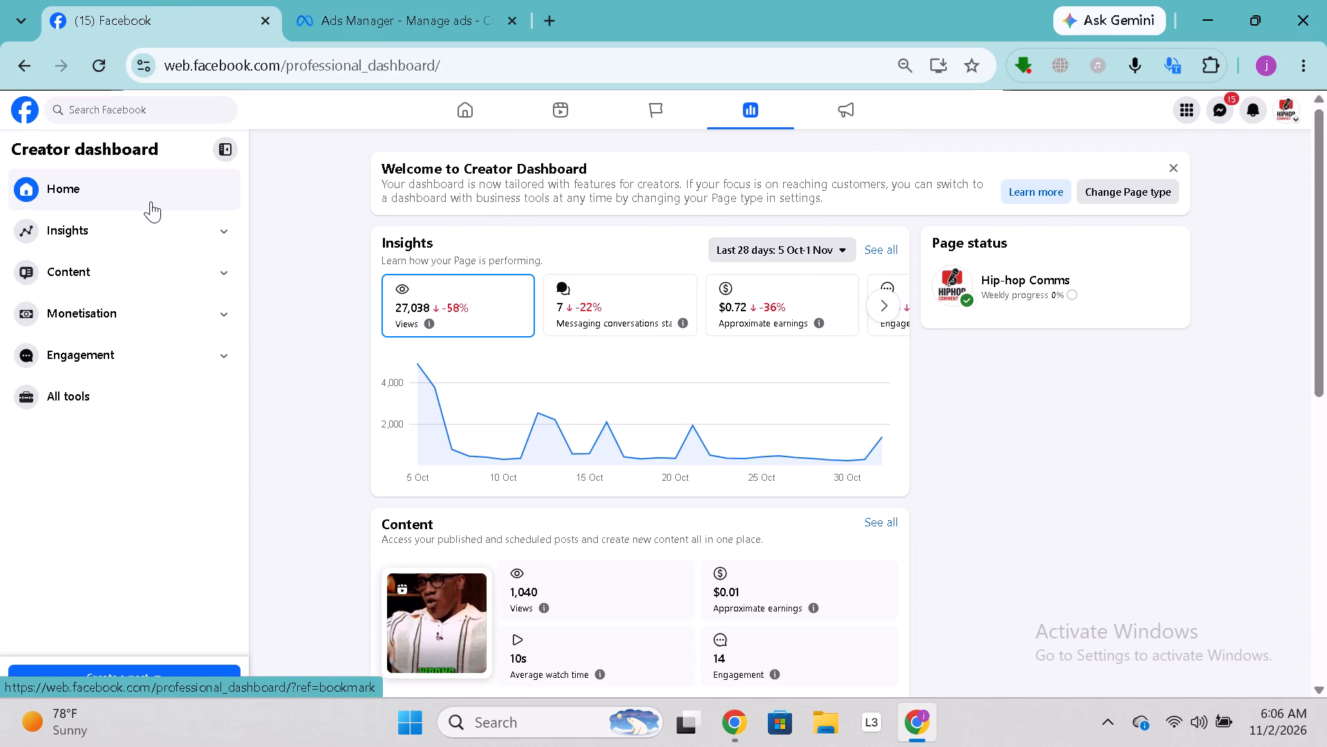
click(147, 349)
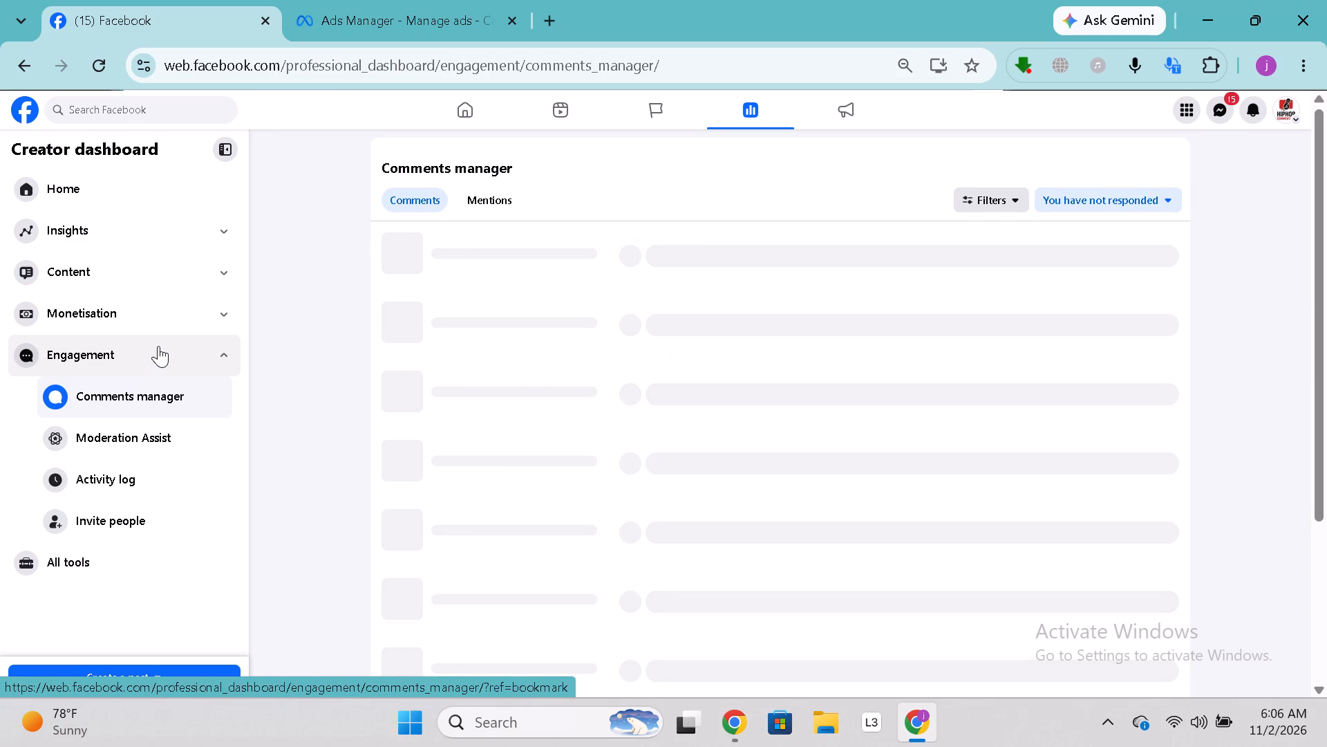
click(147, 394)
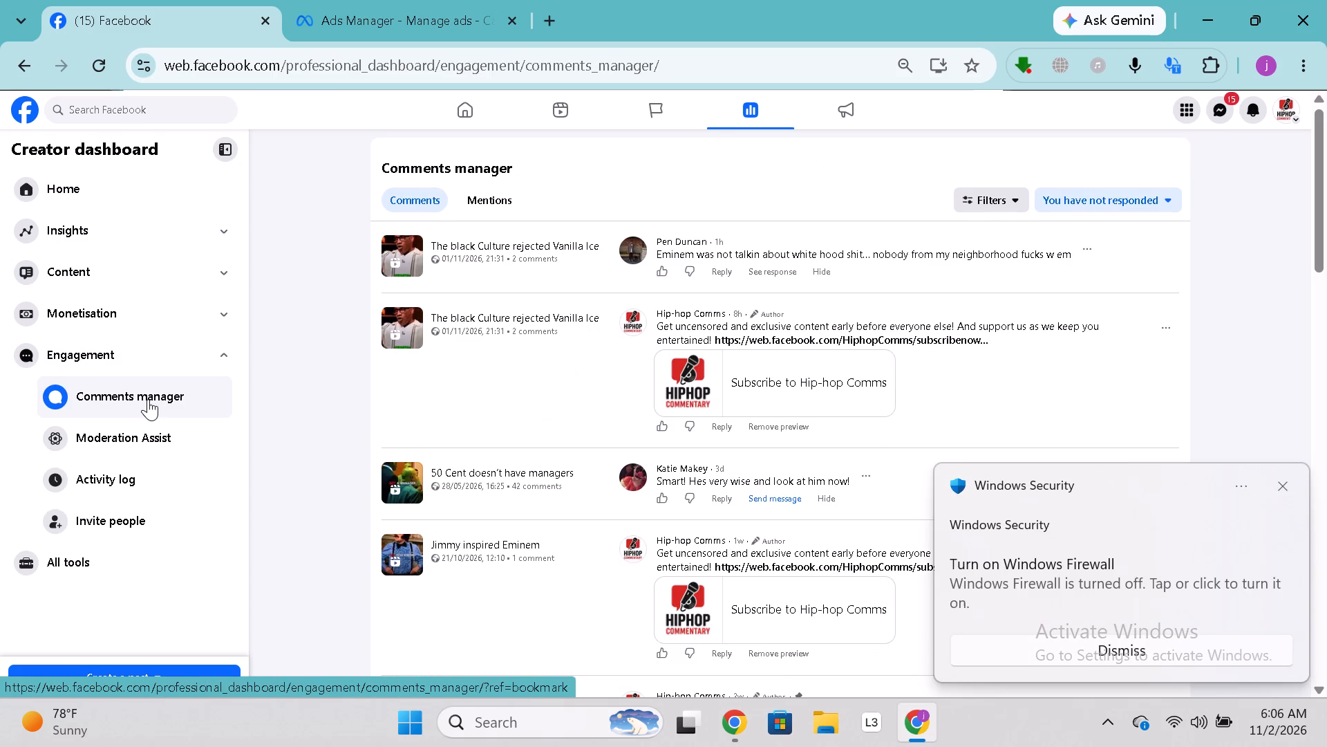
click(1286, 488)
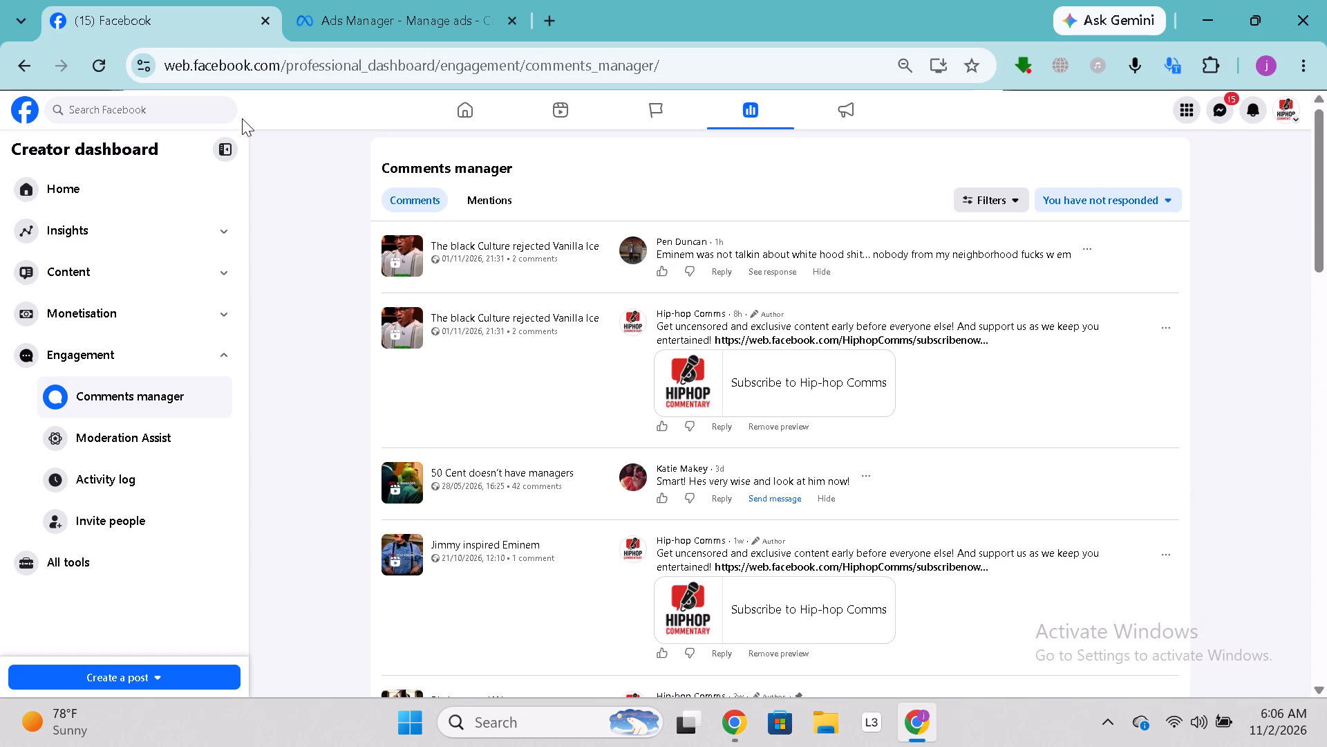
scroll(190, 461, down, 3)
scroll(190, 461, up, 4)
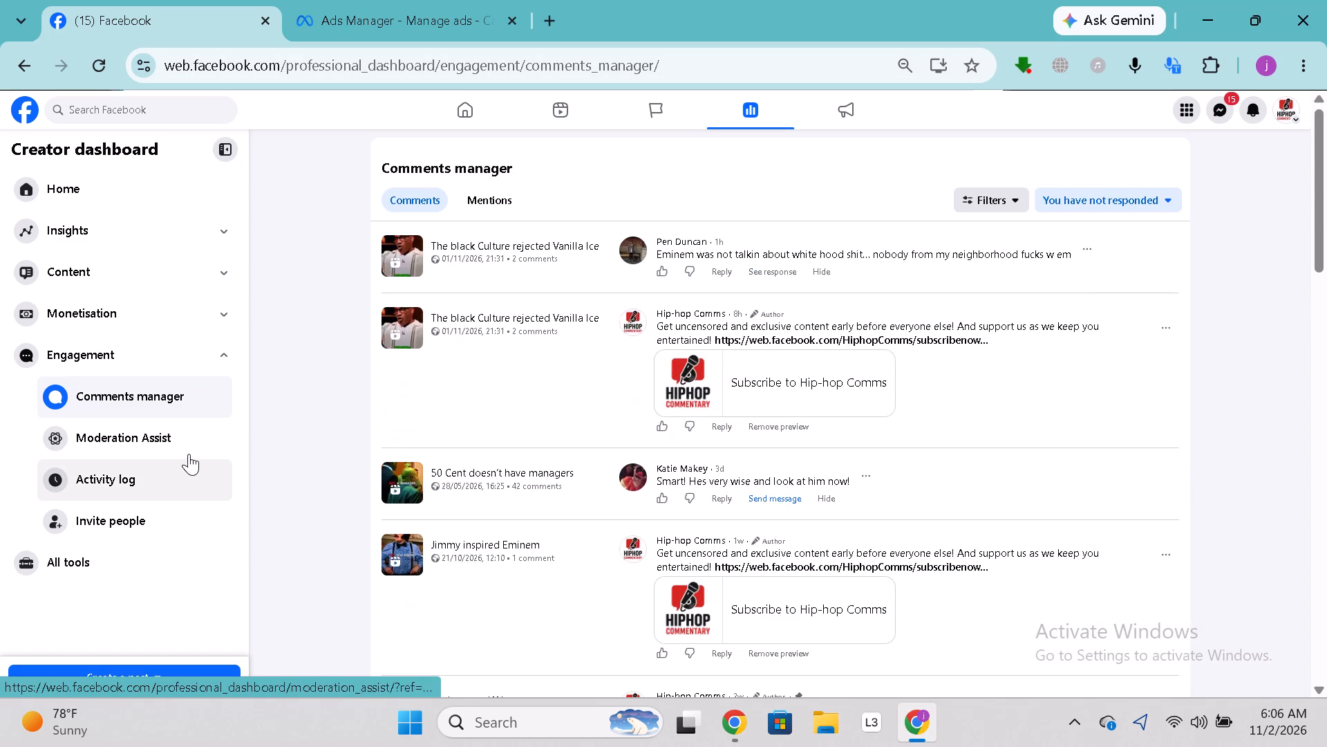
Return to the Facebook home feed and look through its navigation shortcuts for a business tool.
click(21, 111)
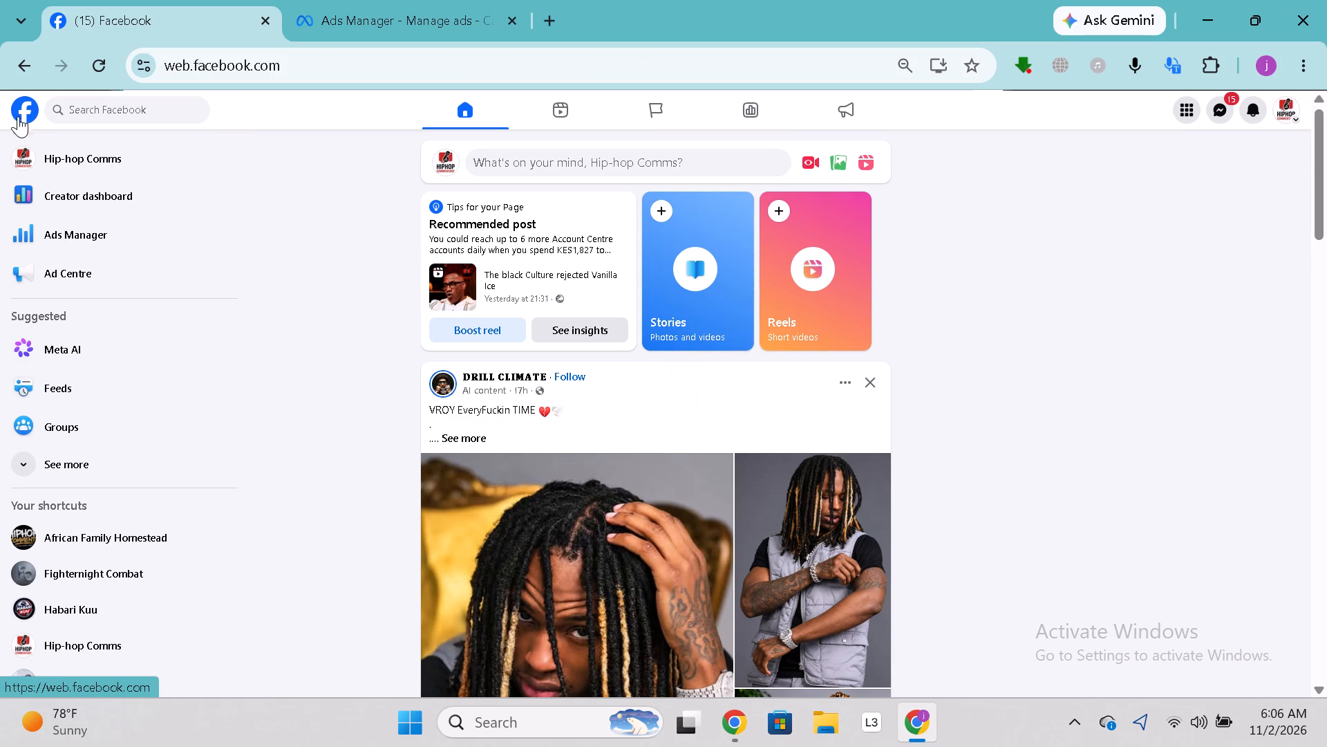
scroll(146, 248, up, 4)
scroll(160, 271, down, 3)
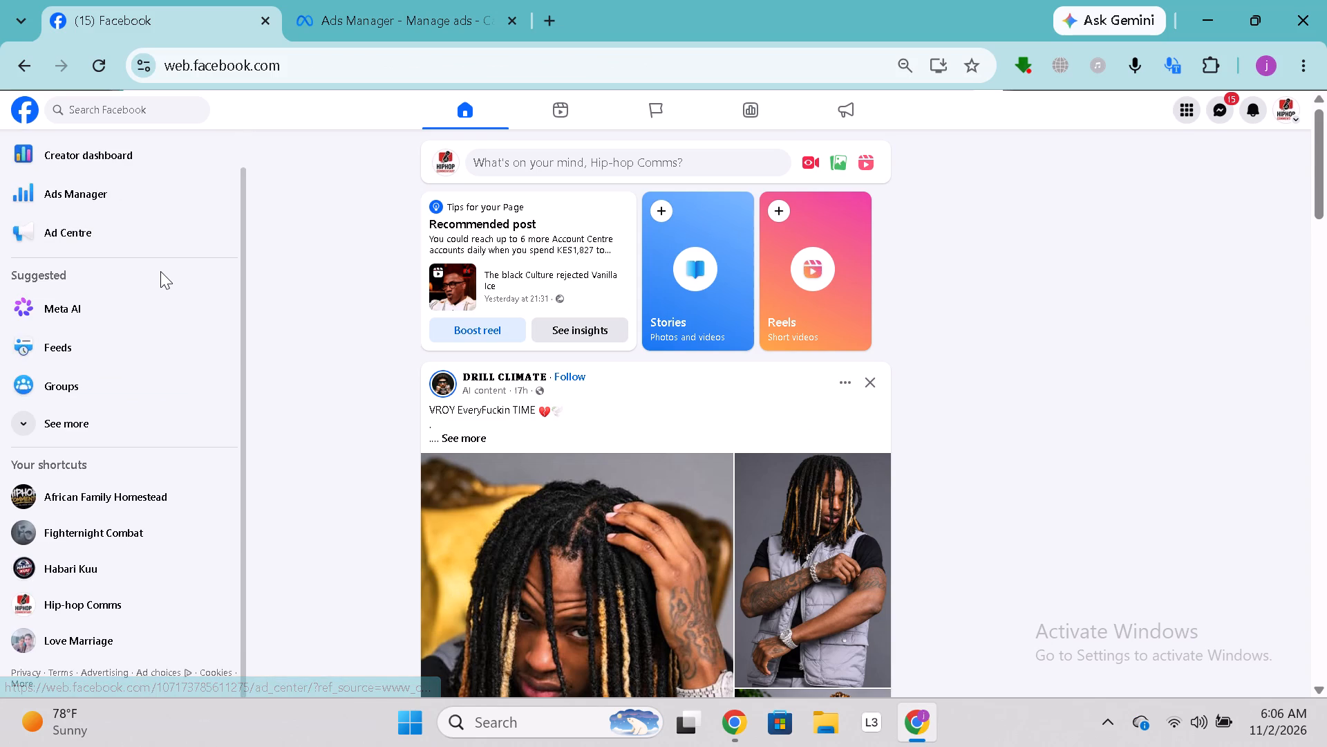
scroll(160, 271, up, 6)
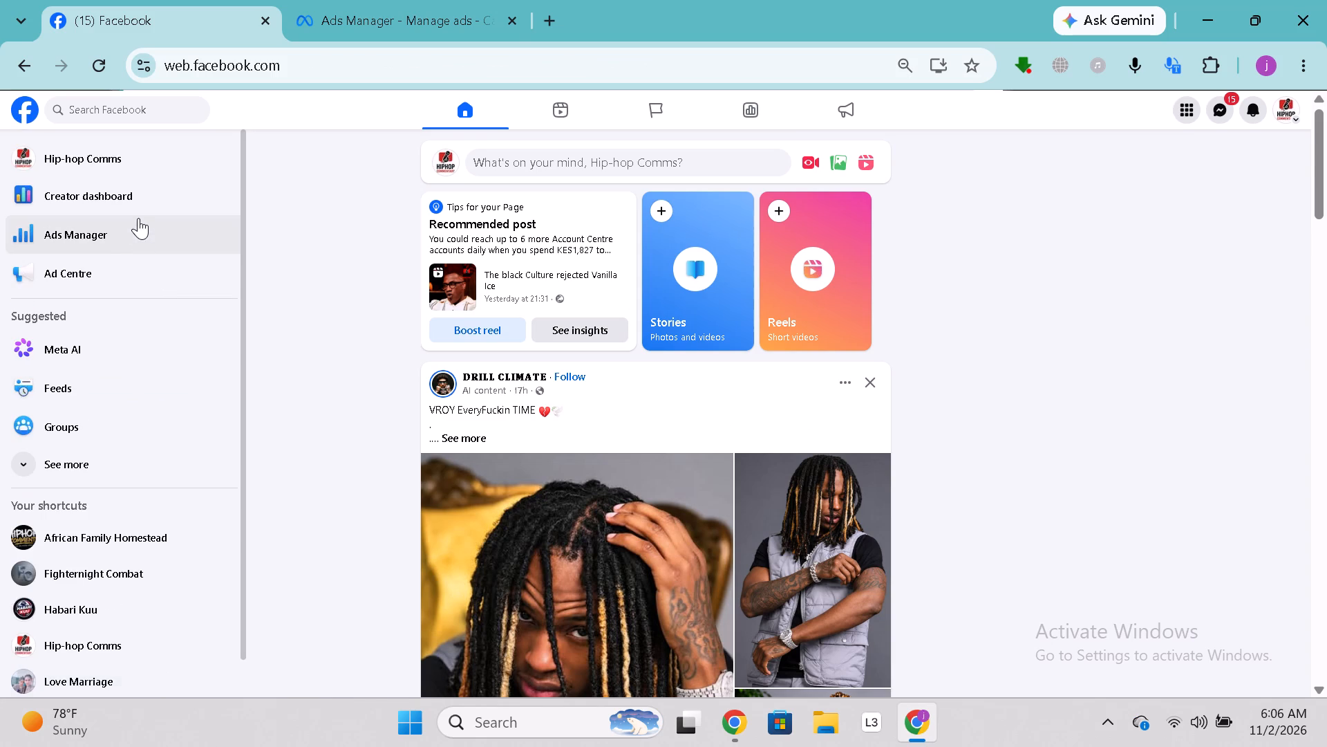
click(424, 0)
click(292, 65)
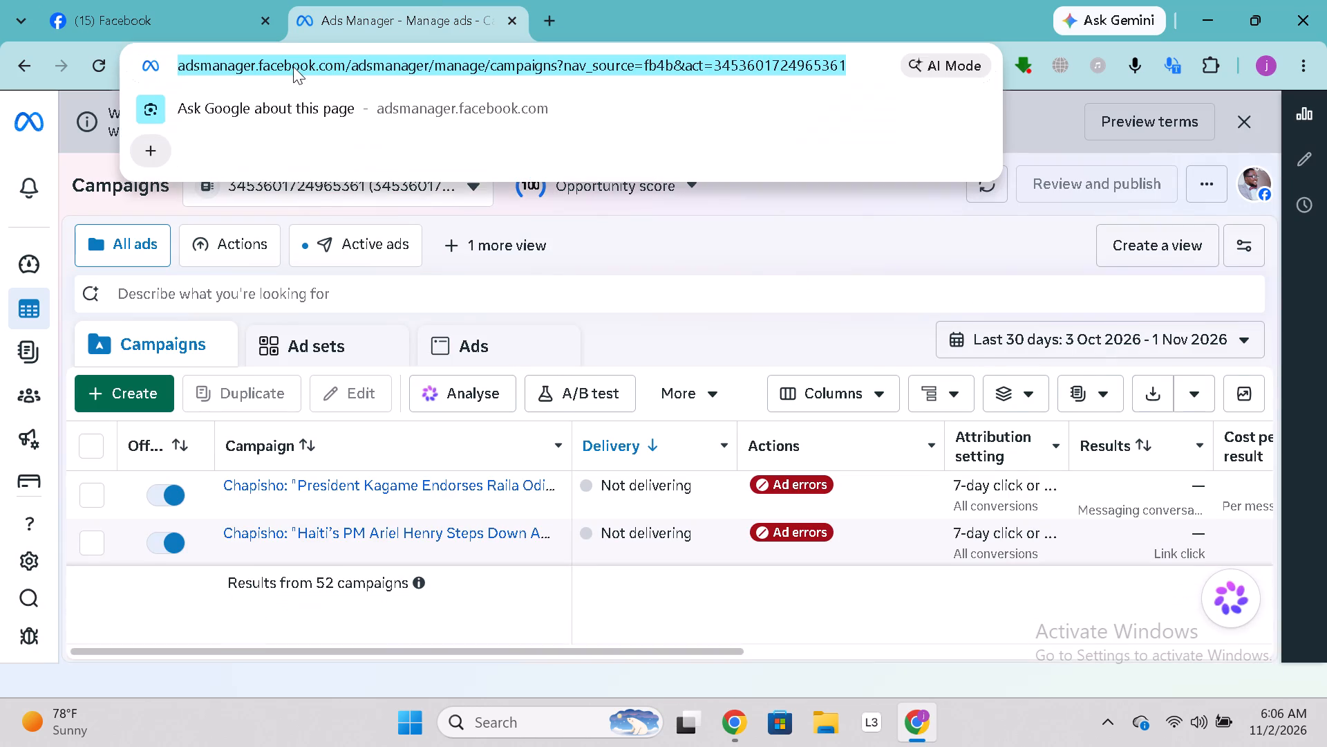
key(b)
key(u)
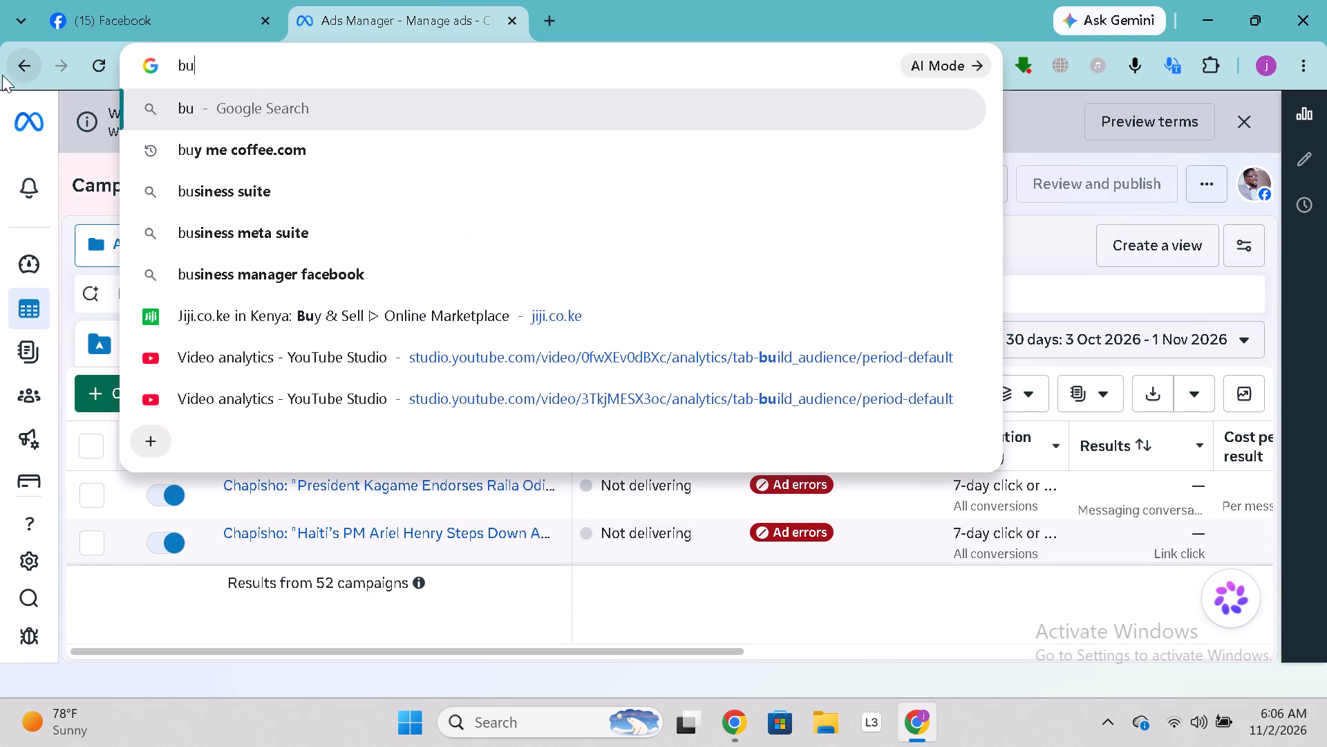
Go back from Ads Manager to the earlier Google results for Meta Business Suite and examine the listed links.
click(31, 63)
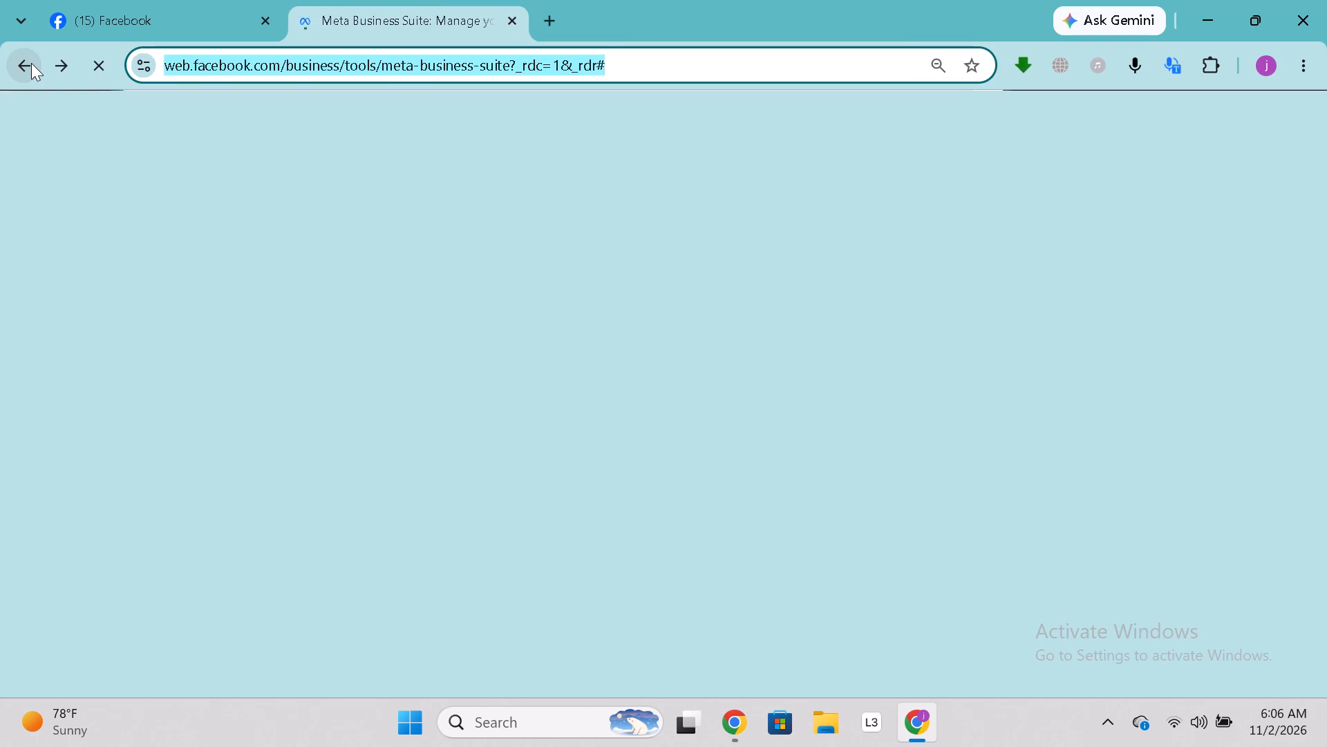
click(31, 63)
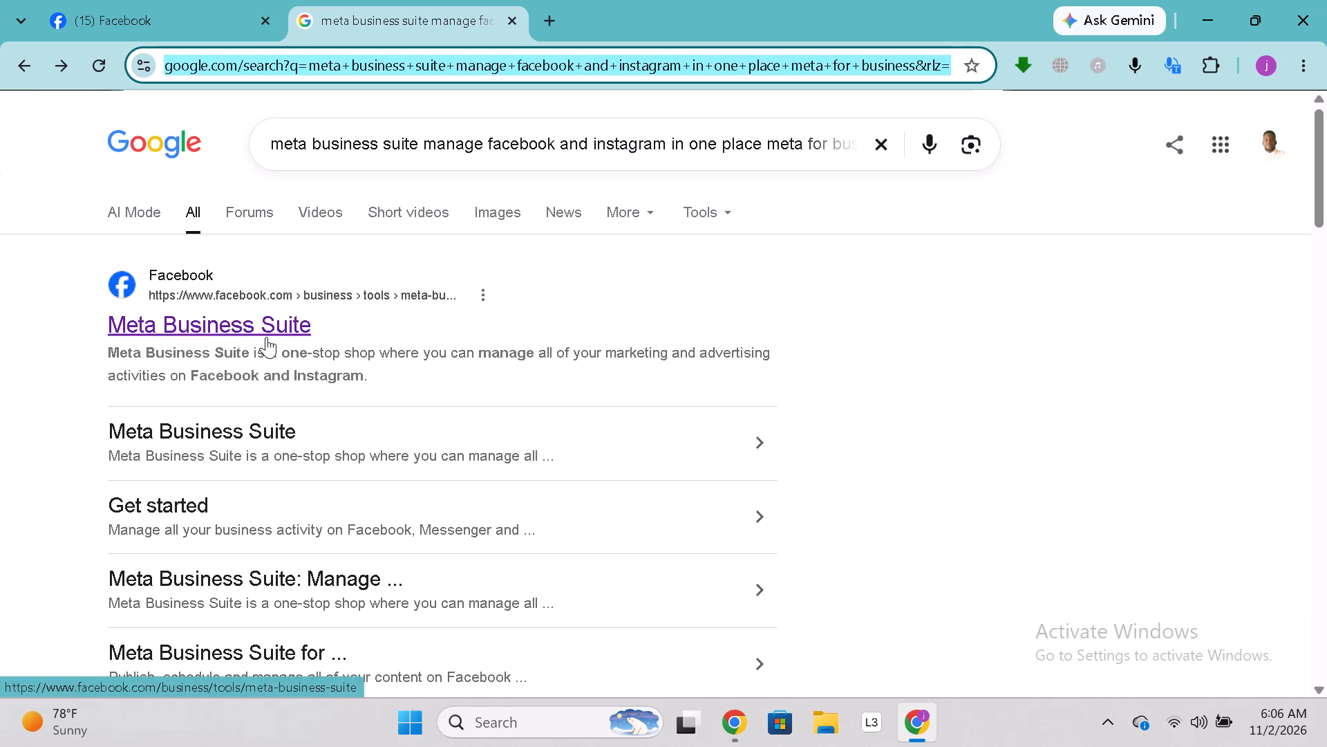
scroll(270, 341, down, 5)
scroll(271, 342, up, 3)
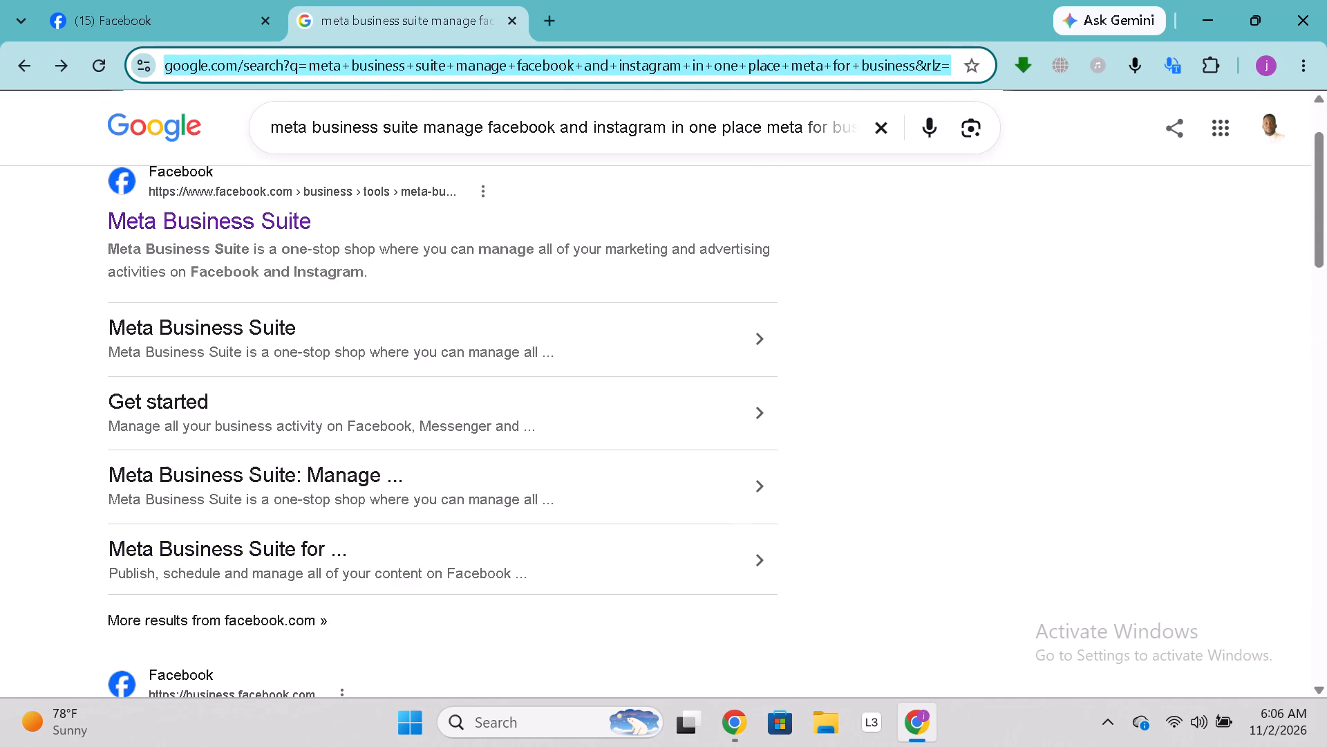
scroll(271, 342, up, 4)
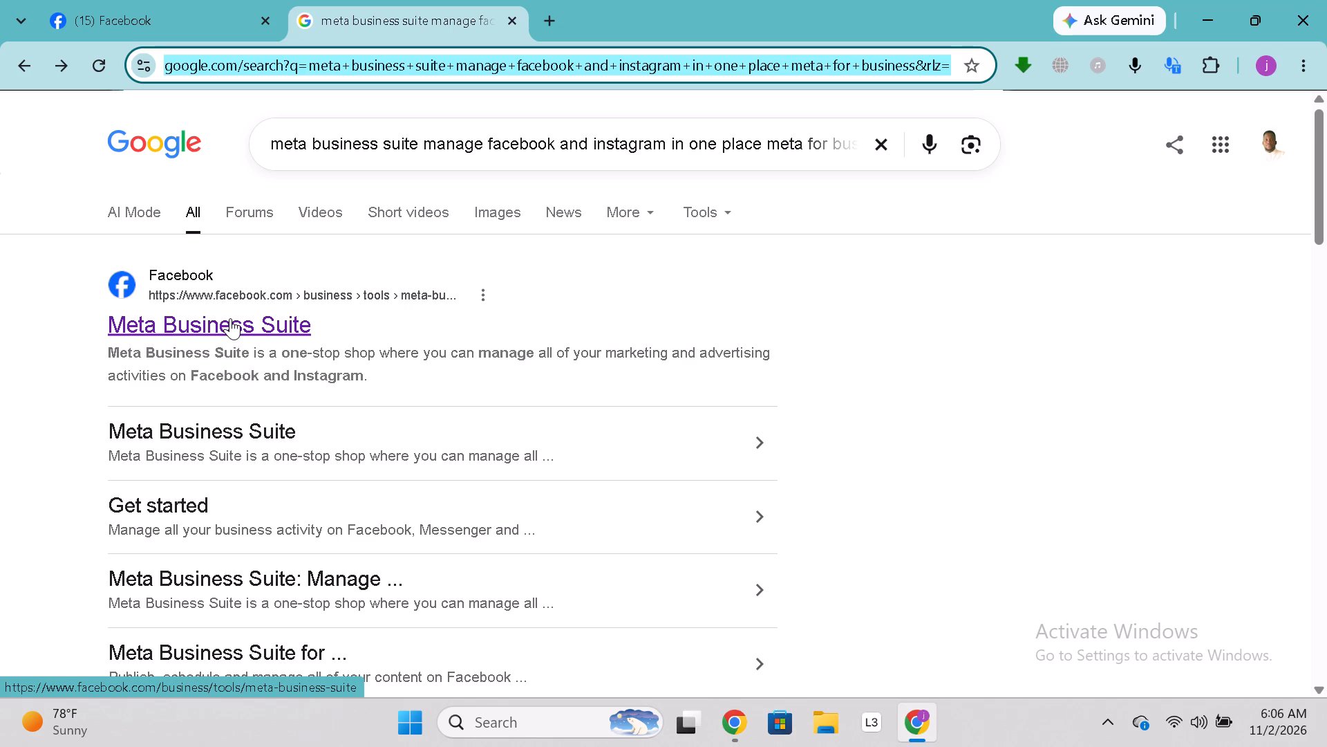
scroll(280, 385, down, 7)
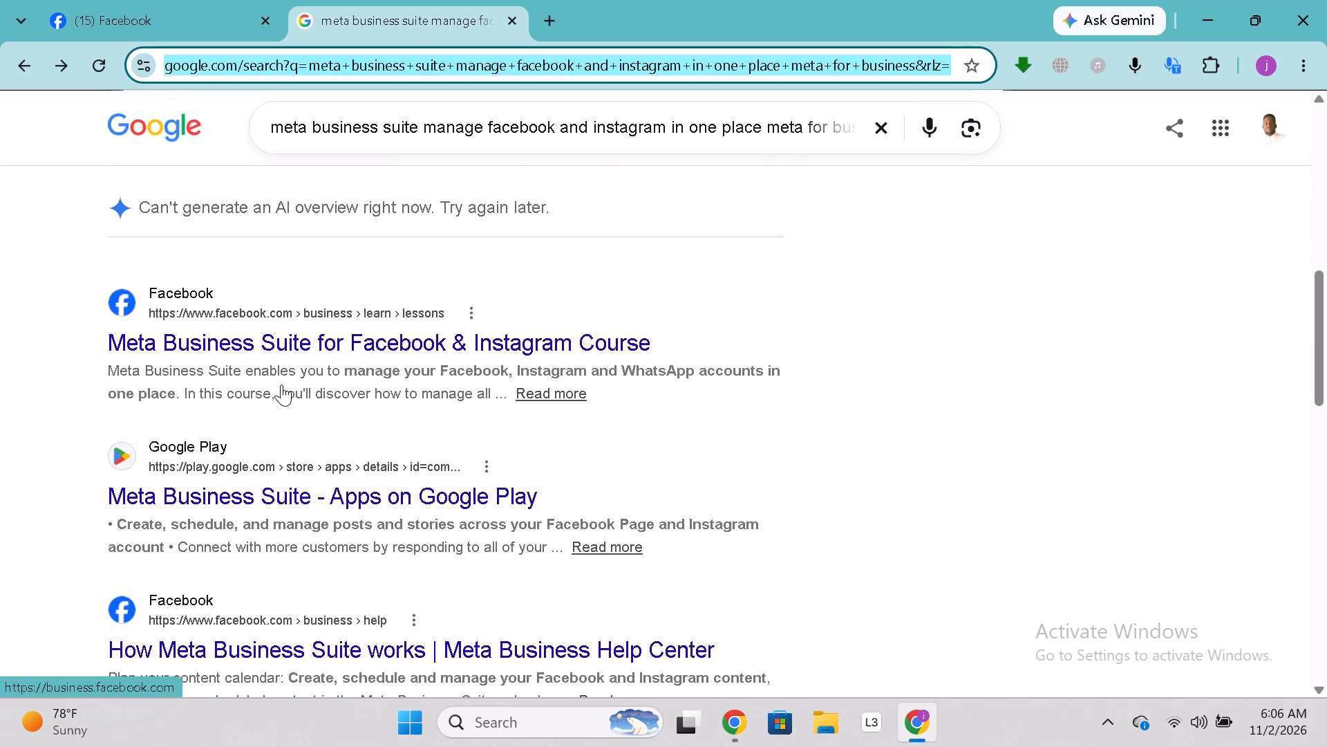
scroll(281, 386, down, 2)
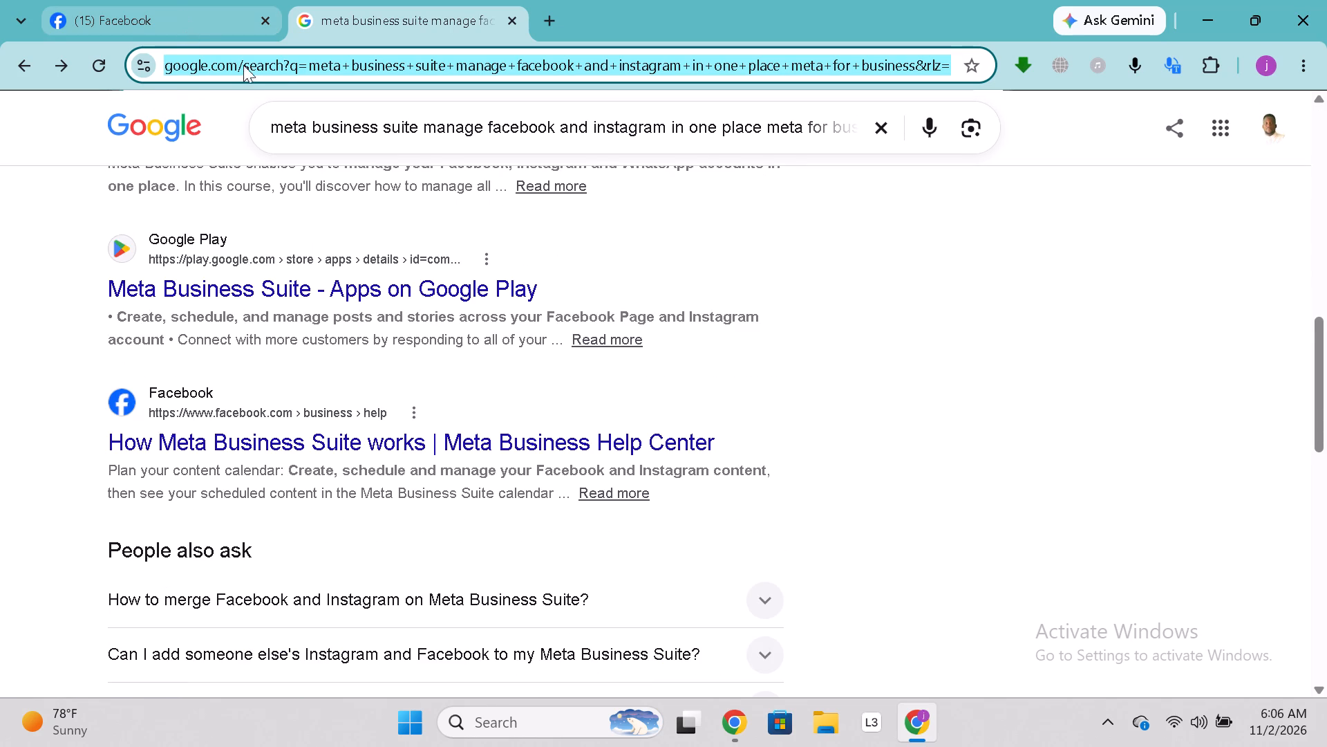
Switch to the Facebook home feed and view the account menu with its available profiles.
click(198, 12)
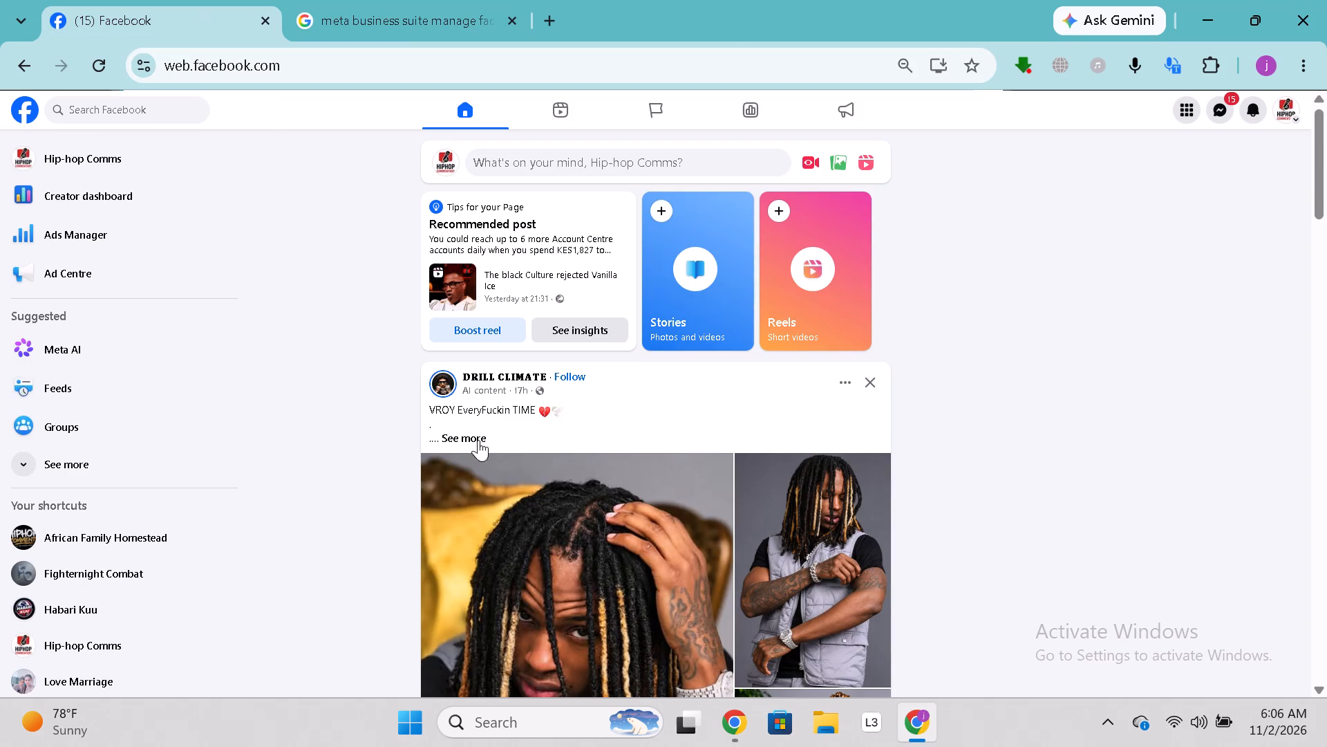
click(1281, 111)
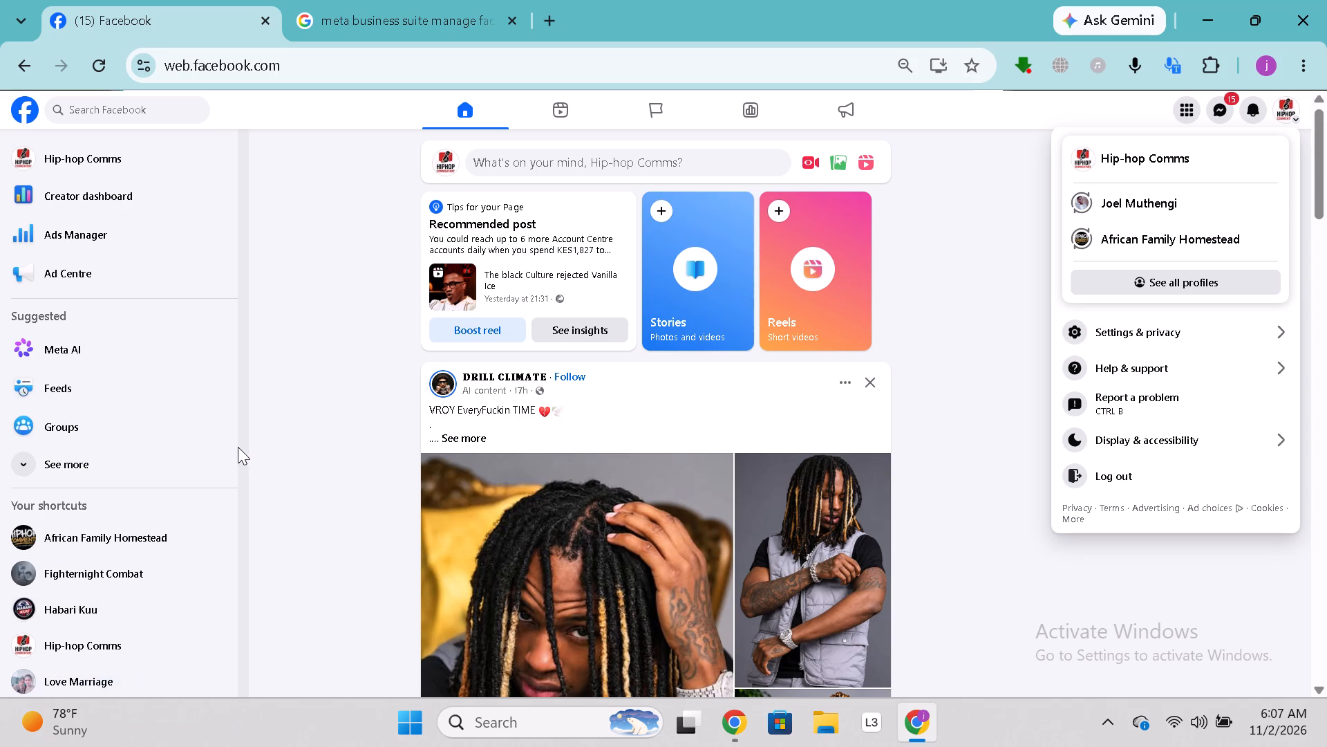
drag(240, 445, 271, 239)
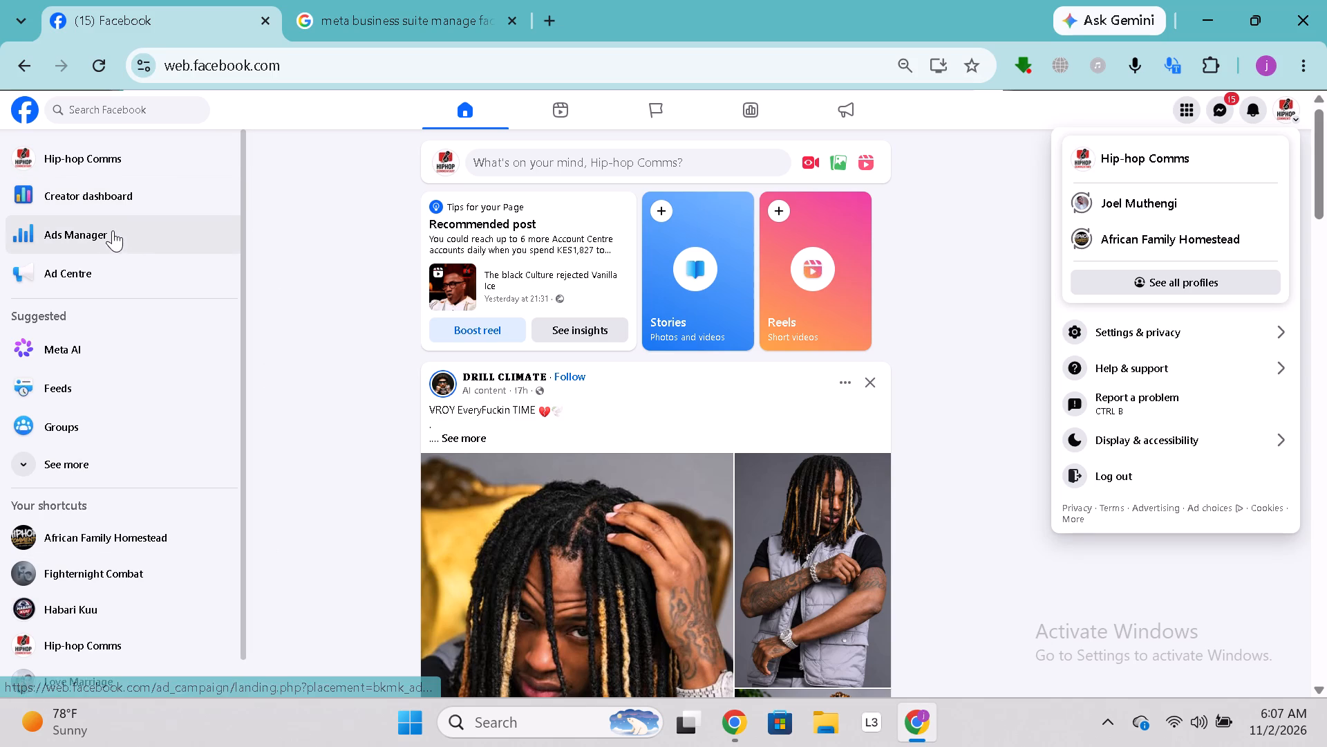
Open the Creator dashboard, check the information on dashboard types, and look over the home overview down to Engagement.
click(127, 200)
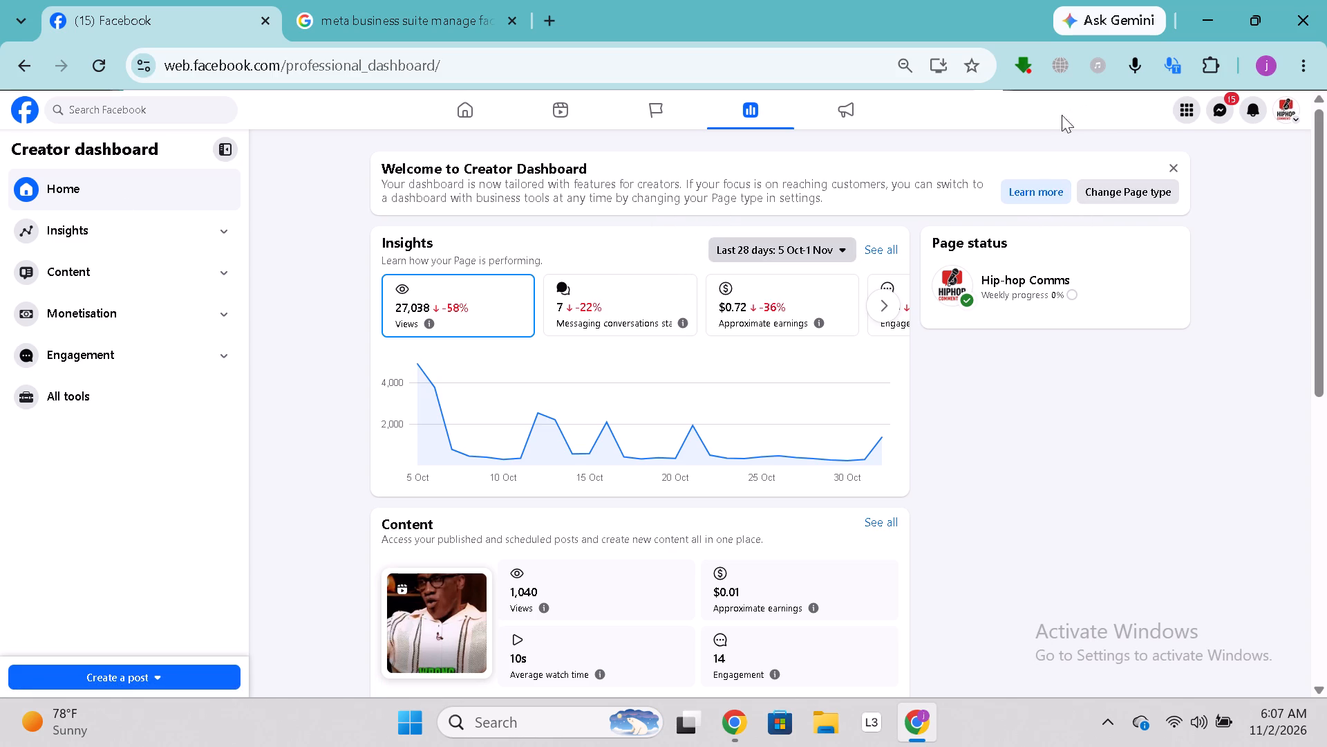
click(1050, 187)
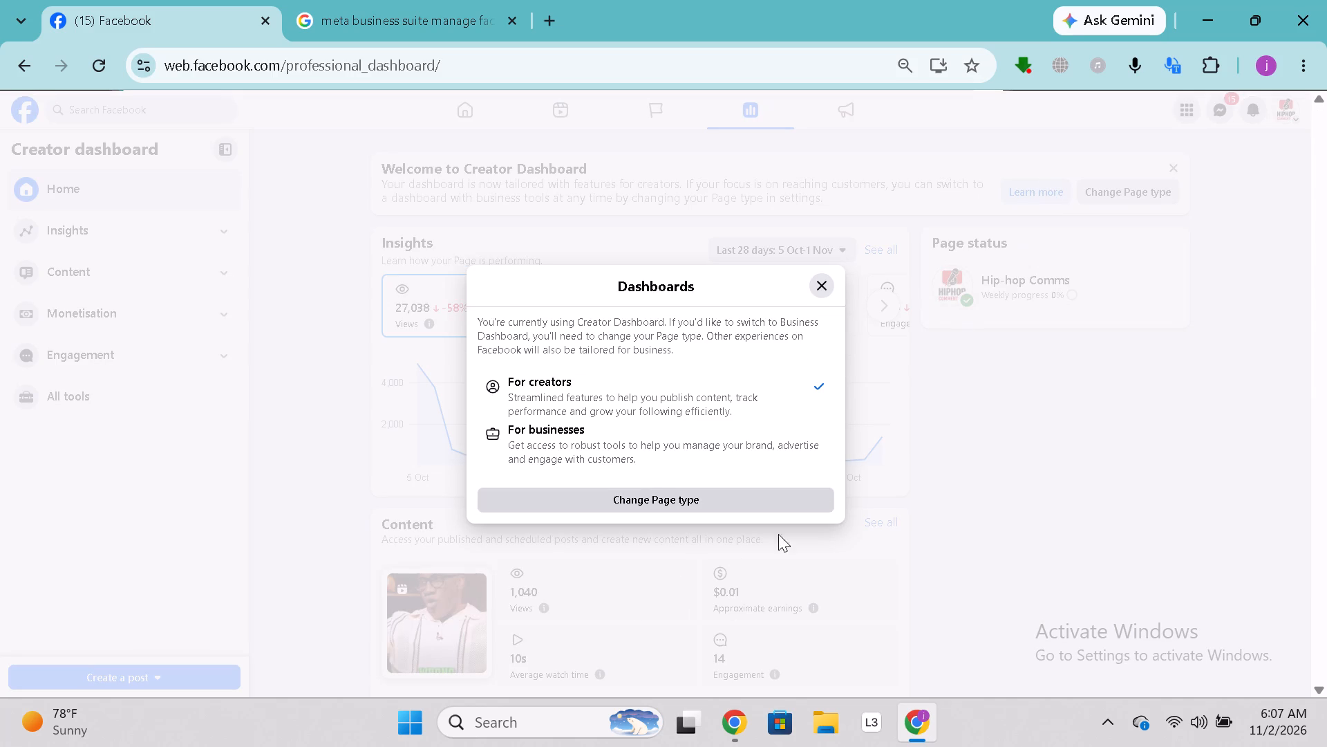
click(822, 285)
scroll(687, 522, down, 4)
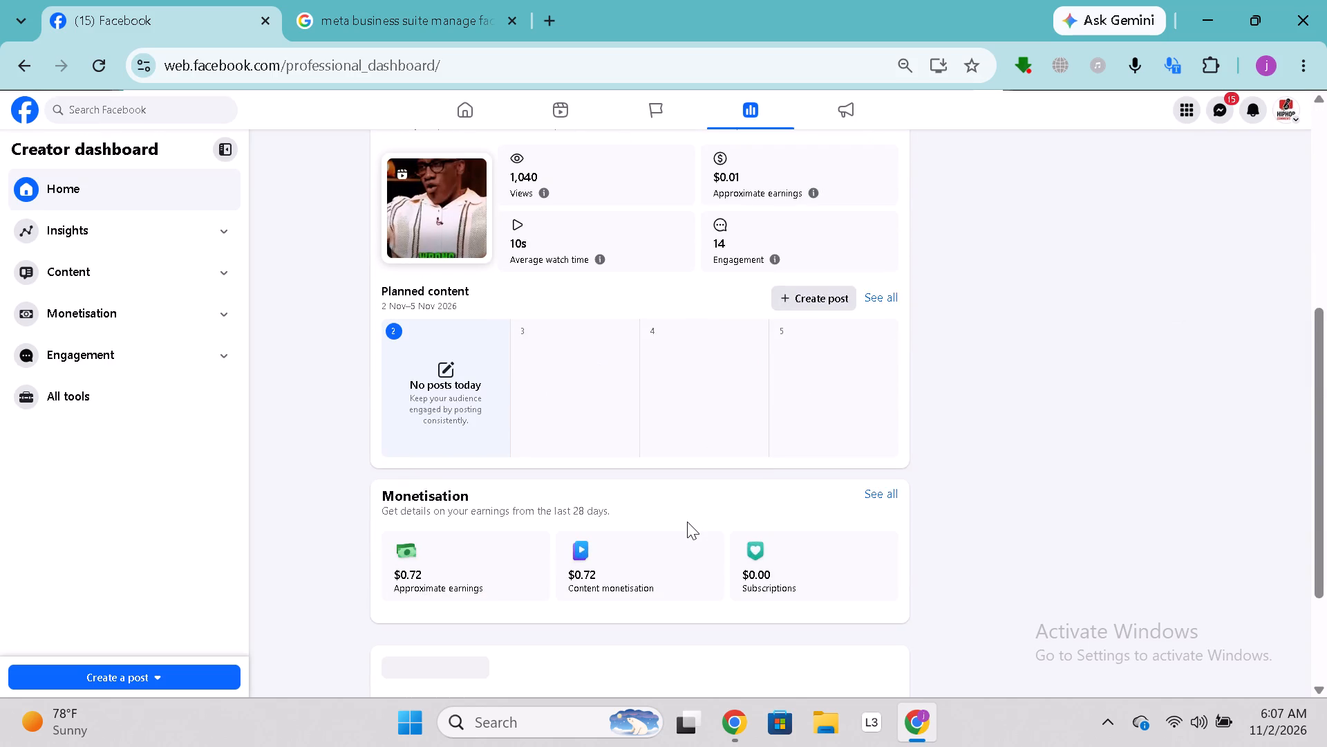
scroll(687, 522, down, 7)
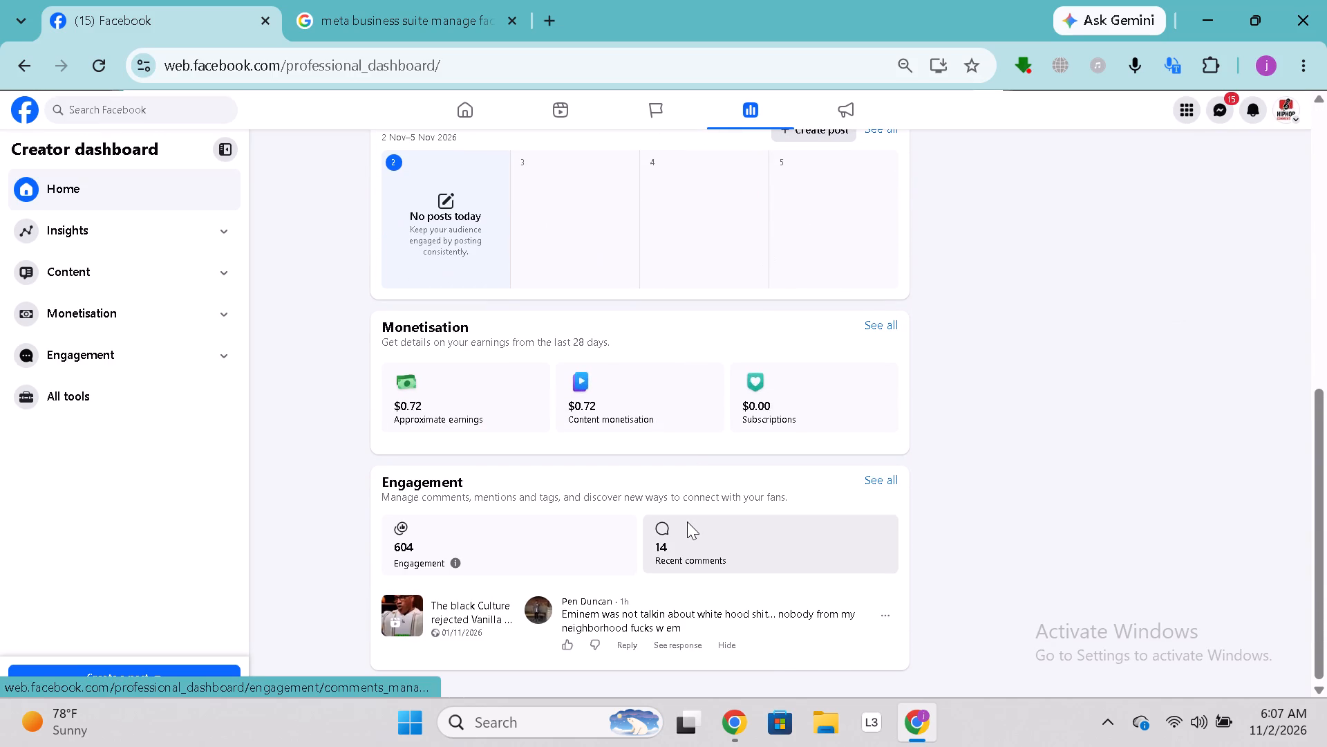
Search Google for "meta facebook" in the other browser tab and open Facebook's Meta Business Suite result.
click(394, 14)
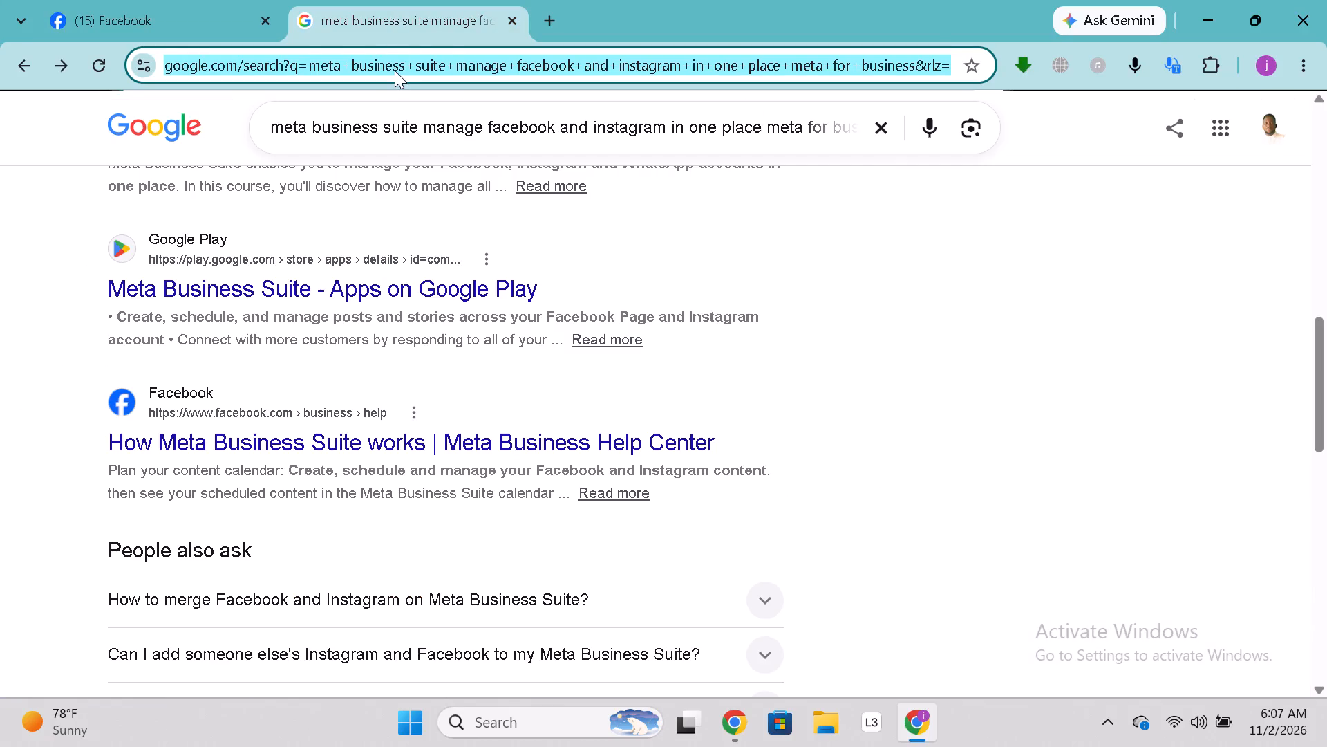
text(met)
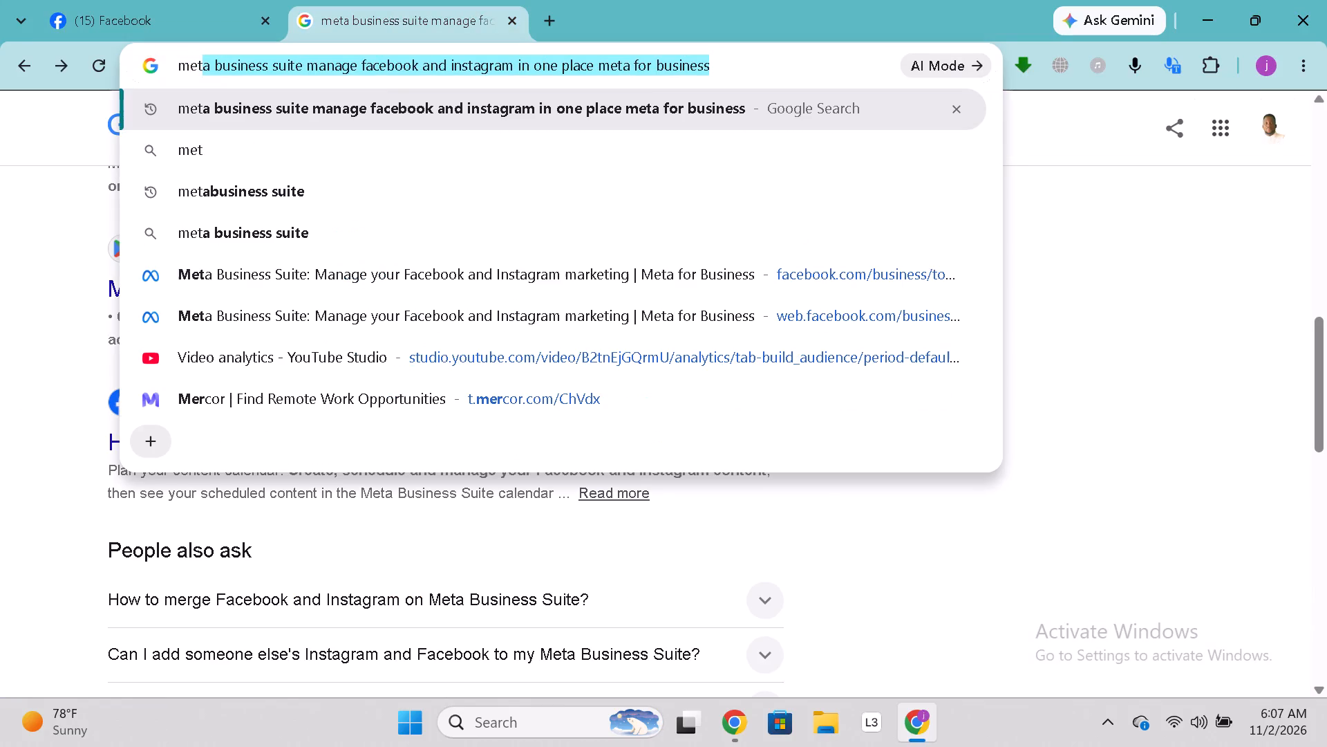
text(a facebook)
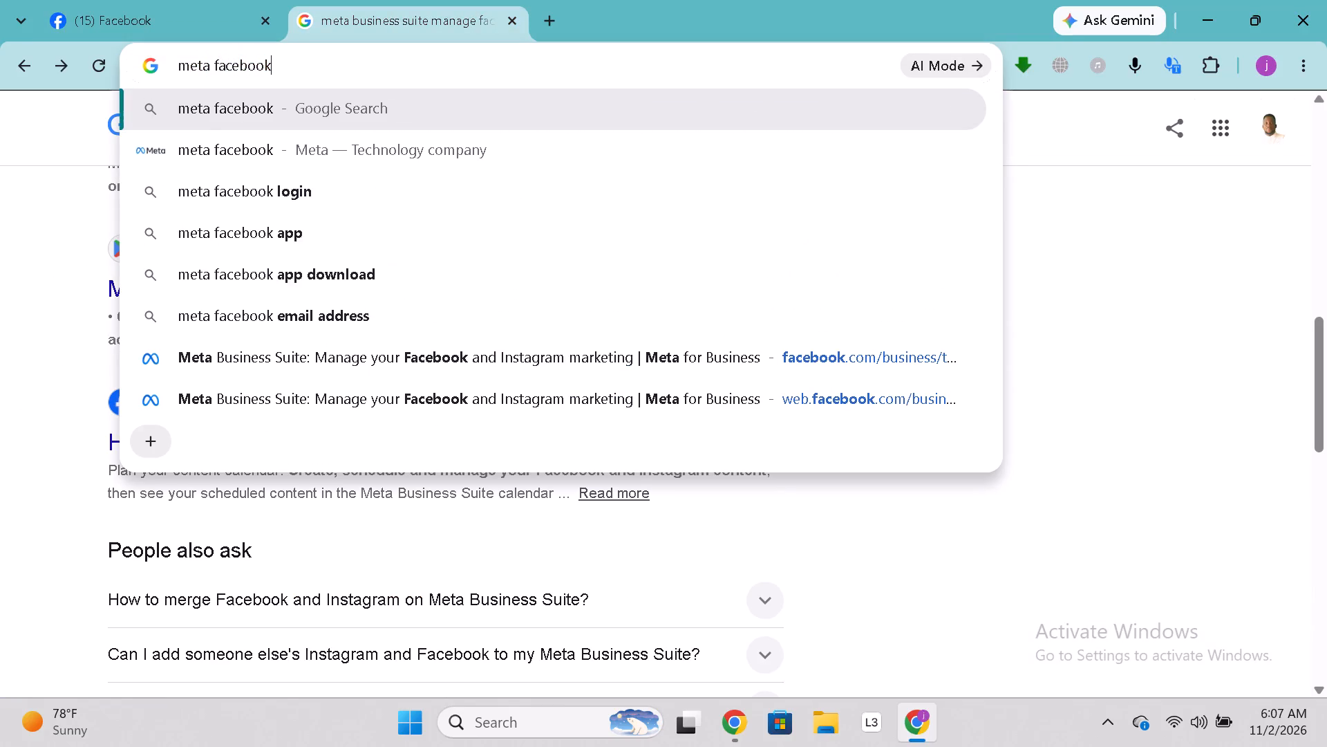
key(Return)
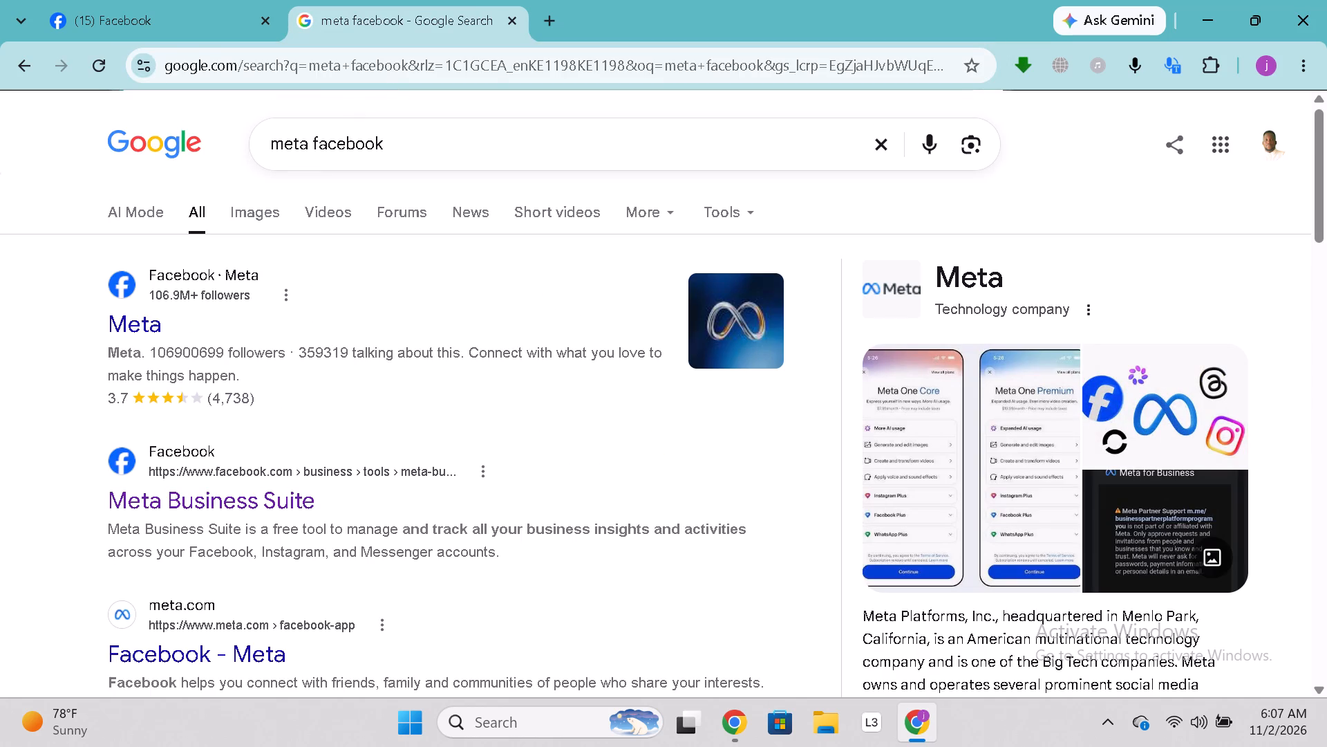
scroll(315, 383, down, 1)
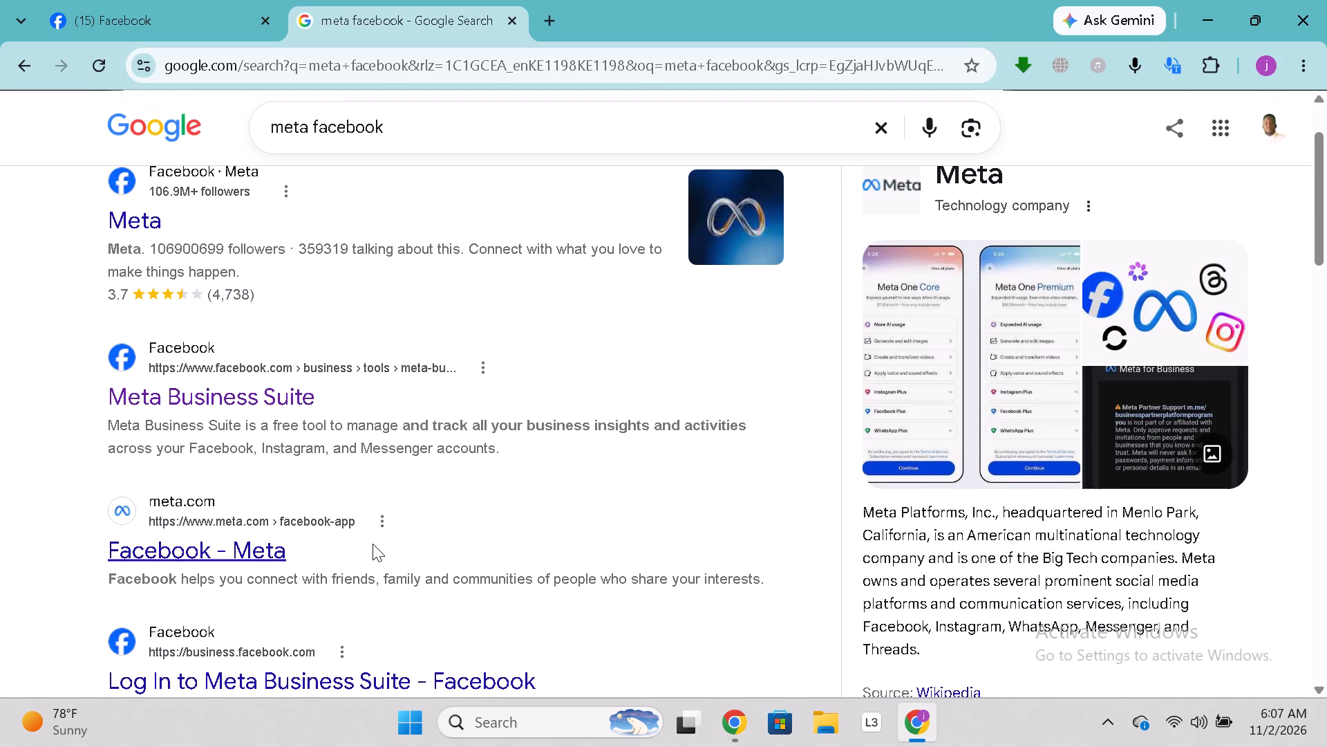
scroll(355, 539, down, 2)
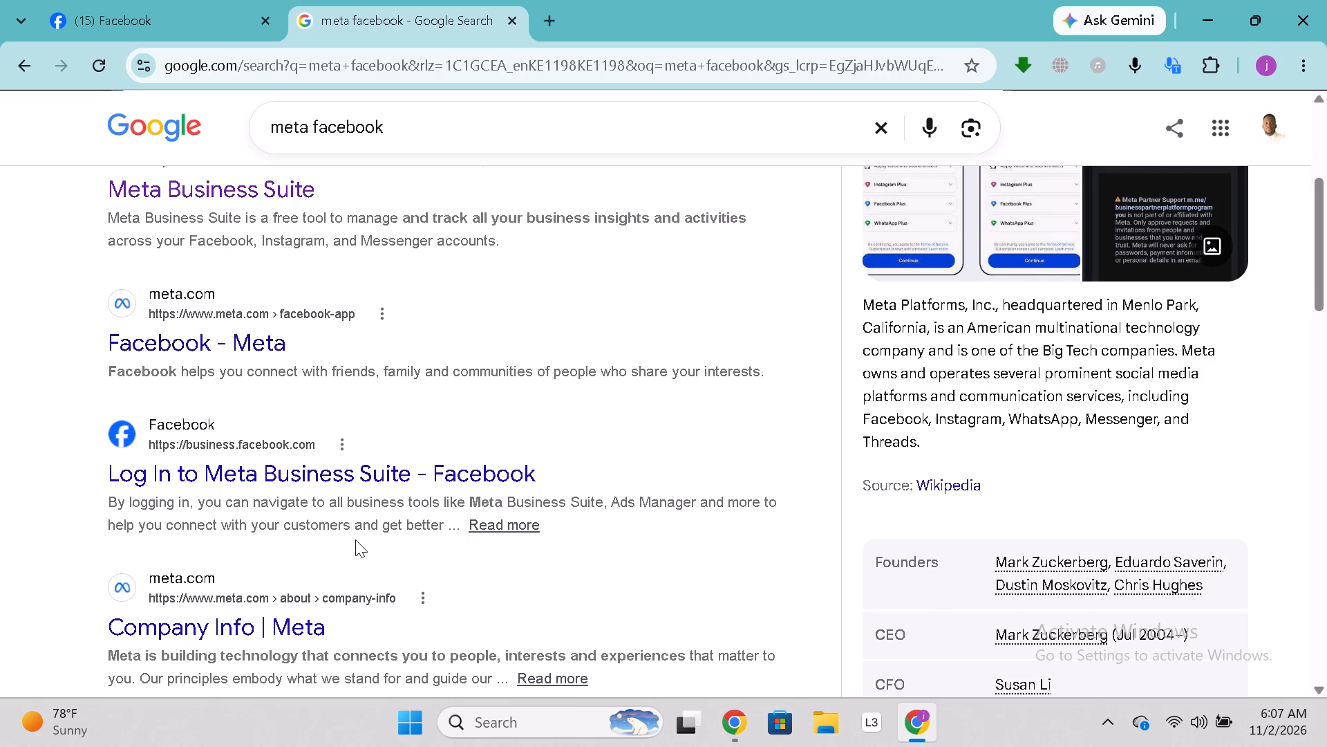
scroll(355, 539, up, 2)
click(225, 398)
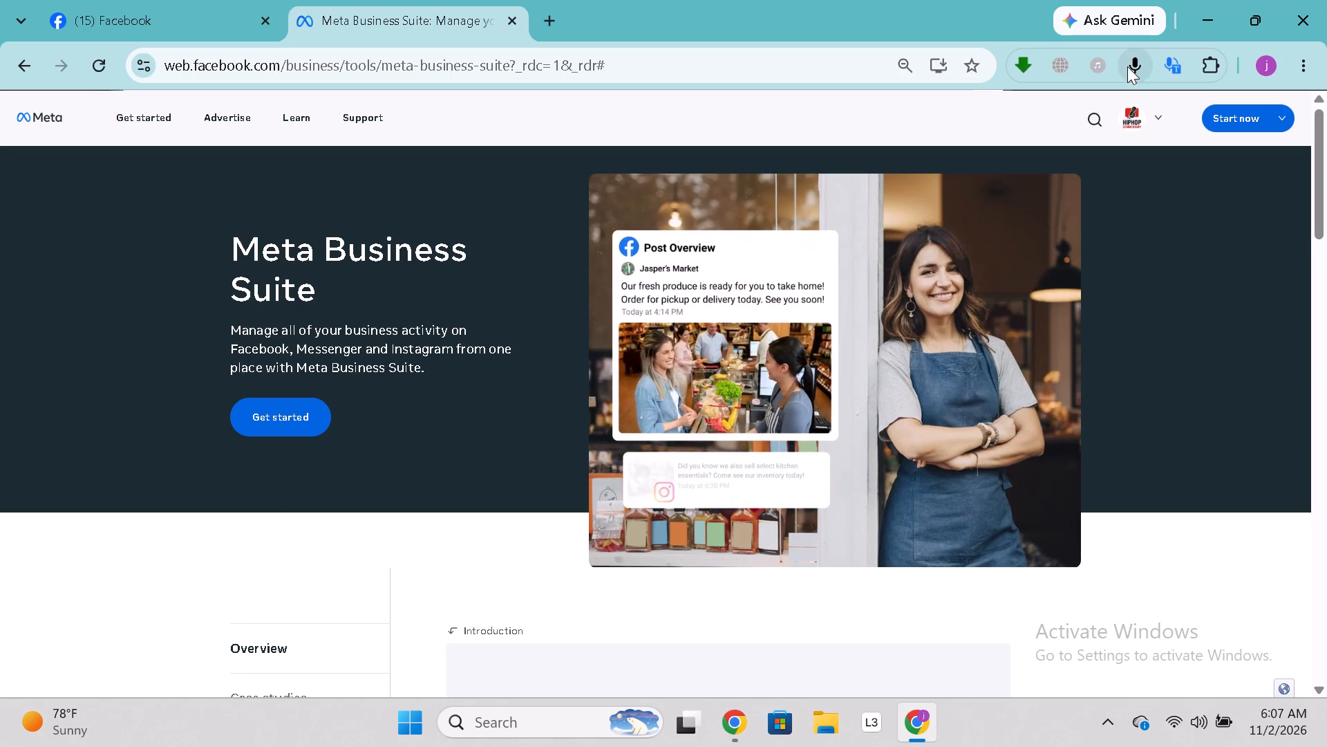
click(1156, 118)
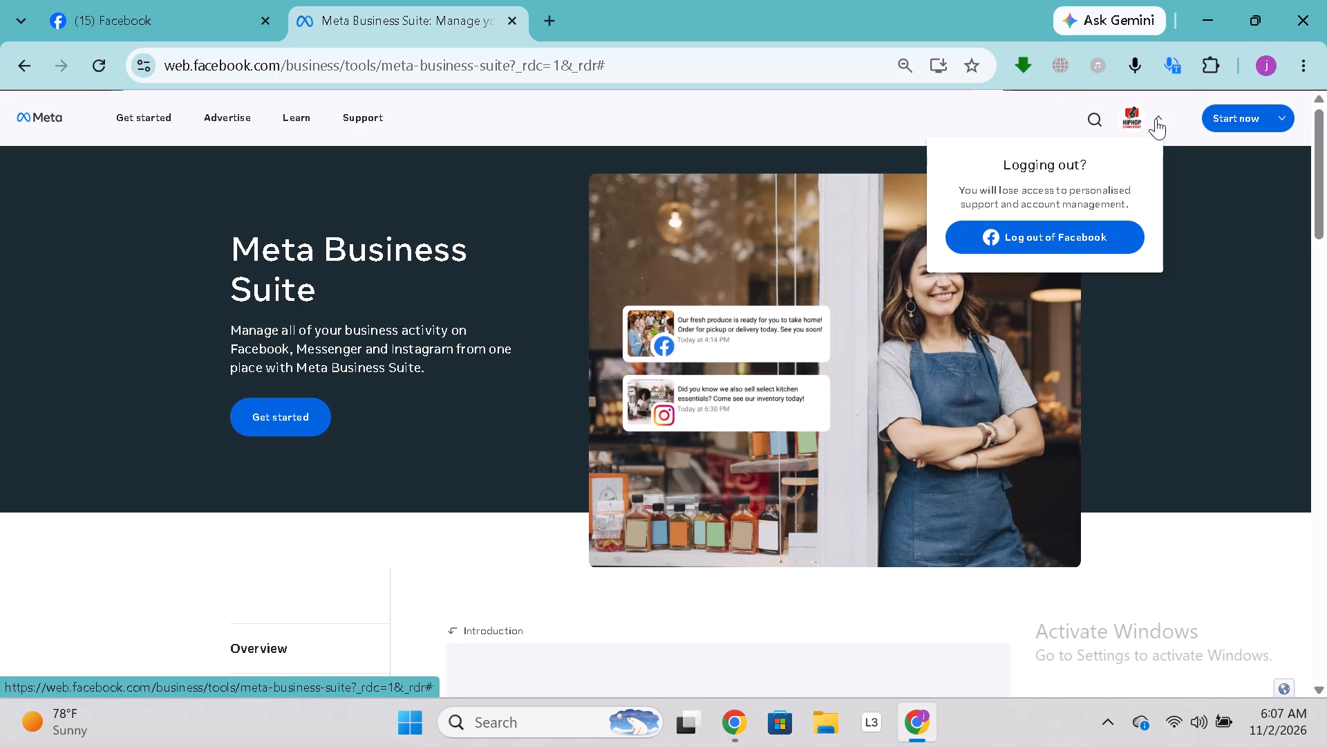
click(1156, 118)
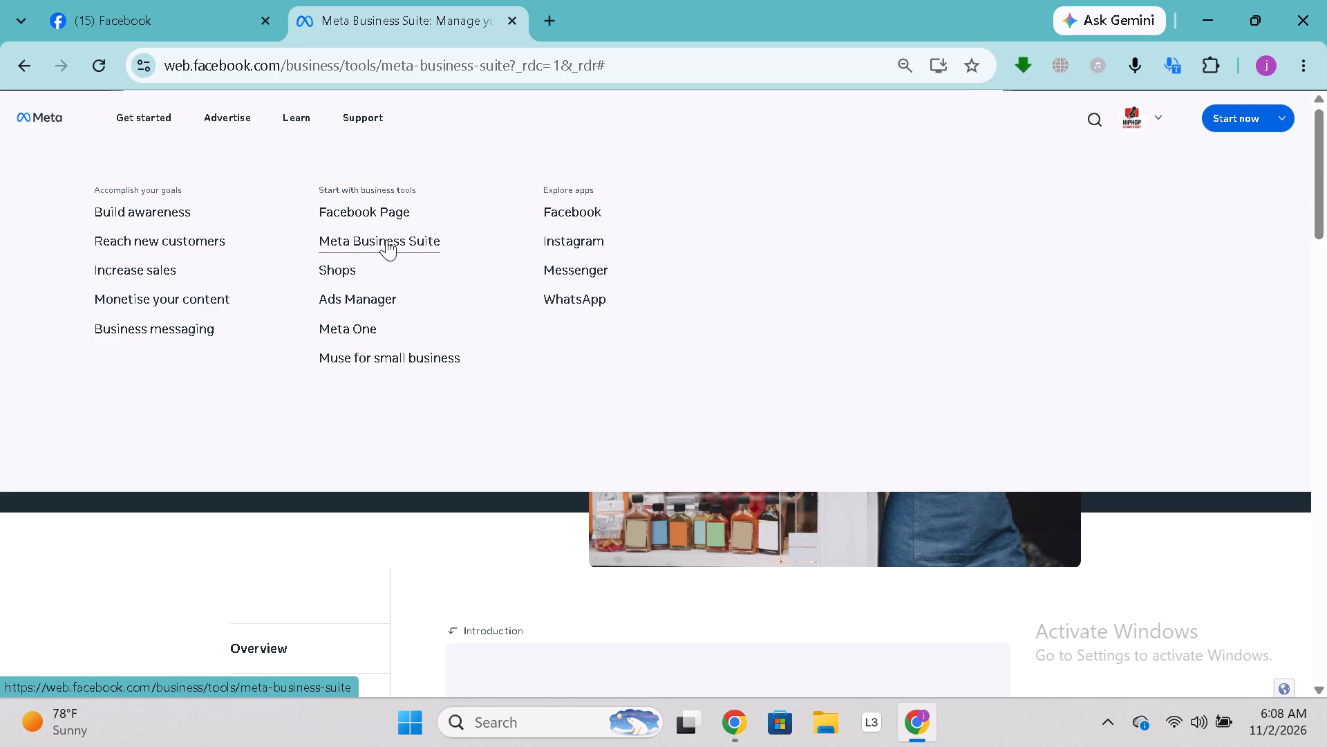
Search Google for "how do i remove auto reply on fb" in the Meta Business Suite browser tab.
click(554, 60)
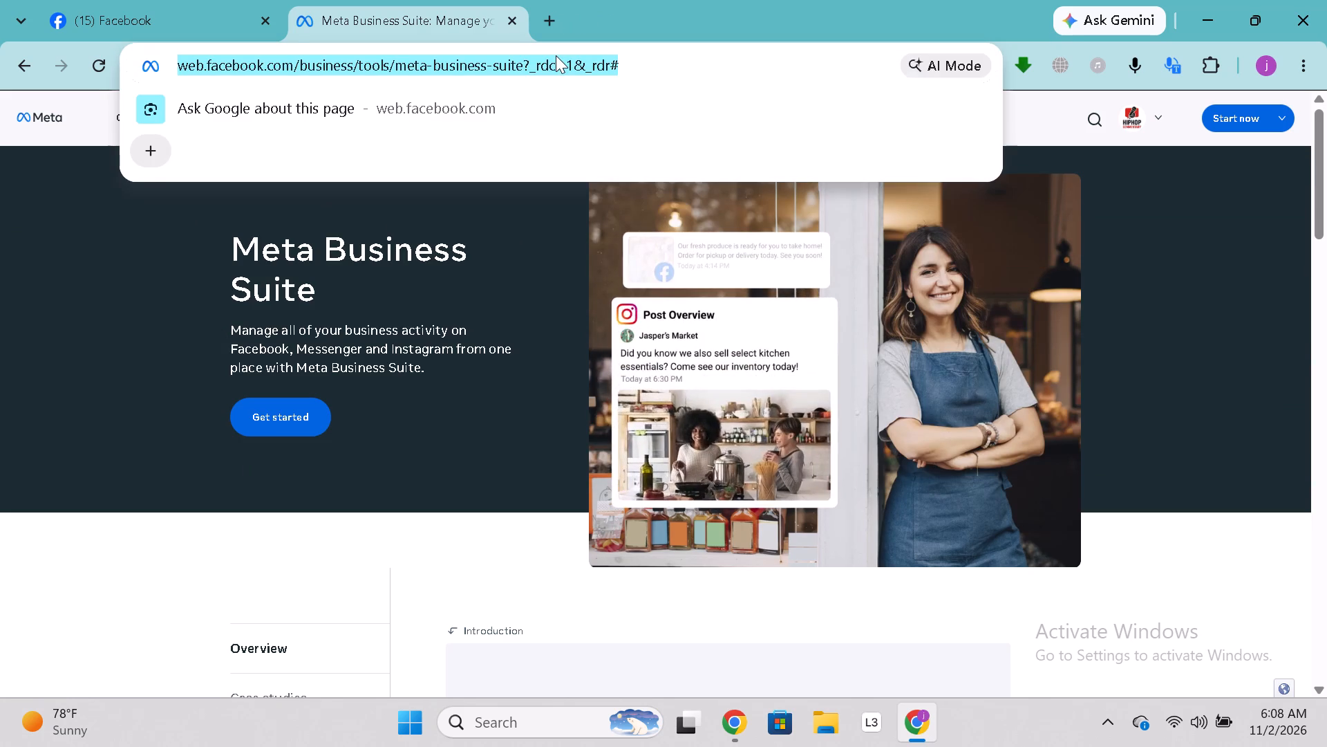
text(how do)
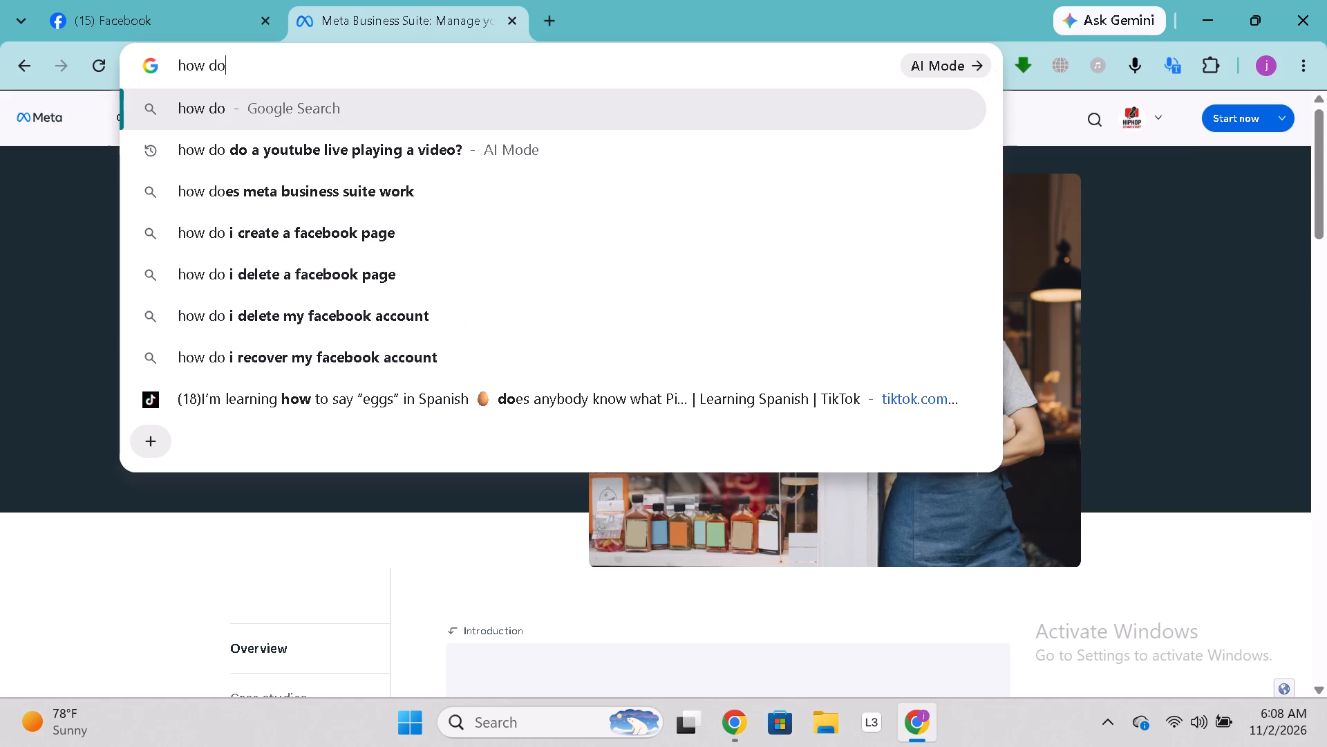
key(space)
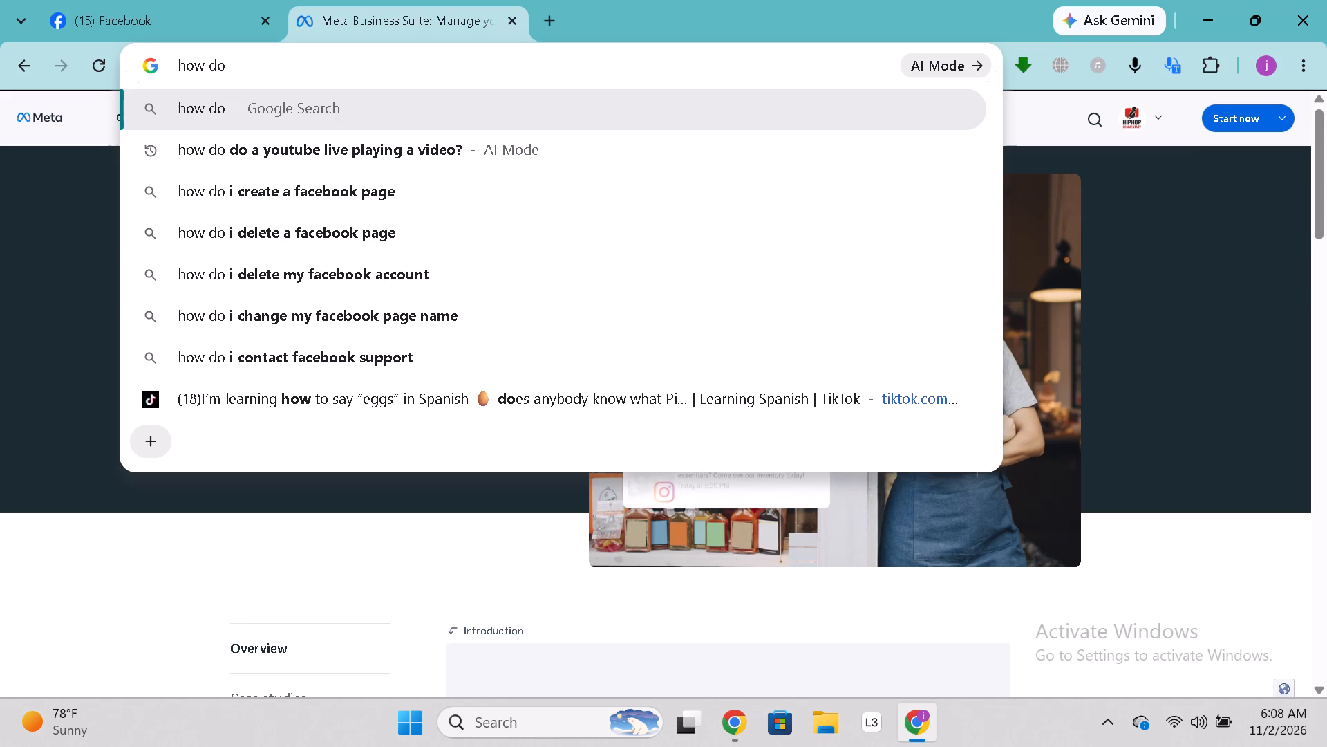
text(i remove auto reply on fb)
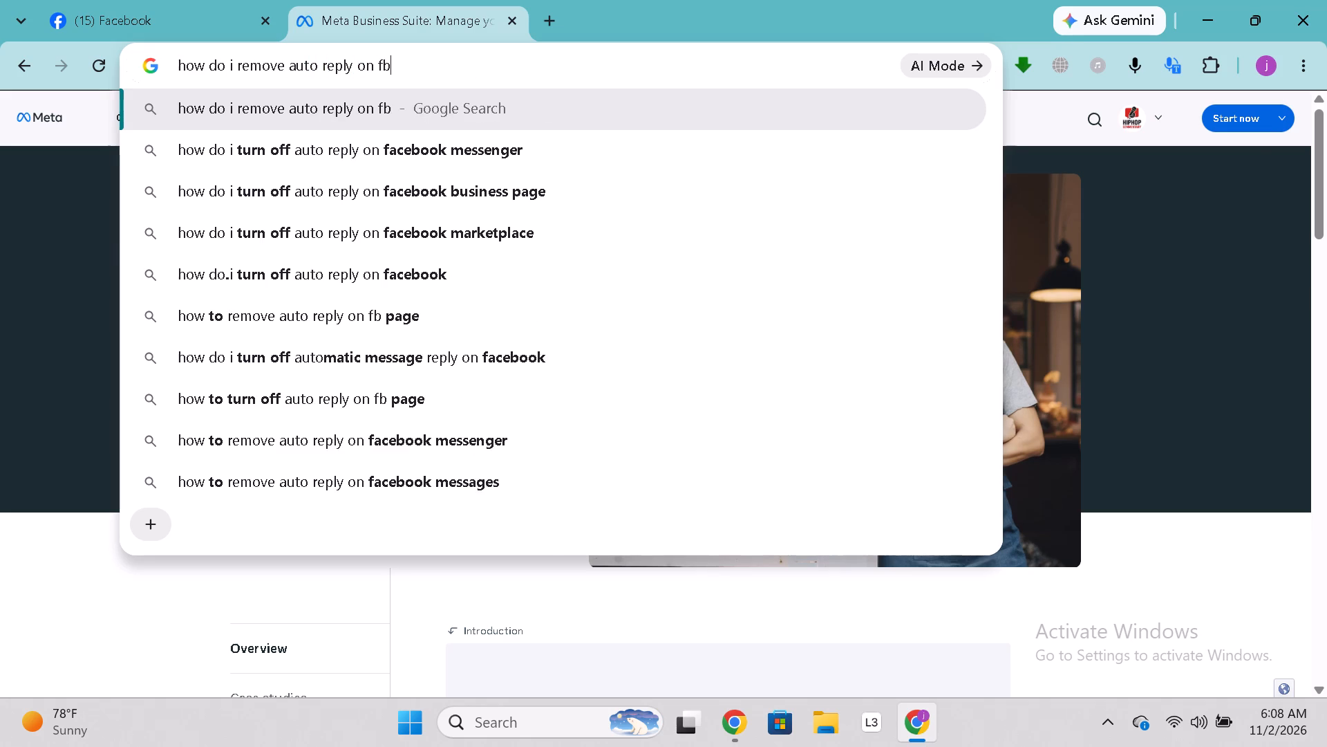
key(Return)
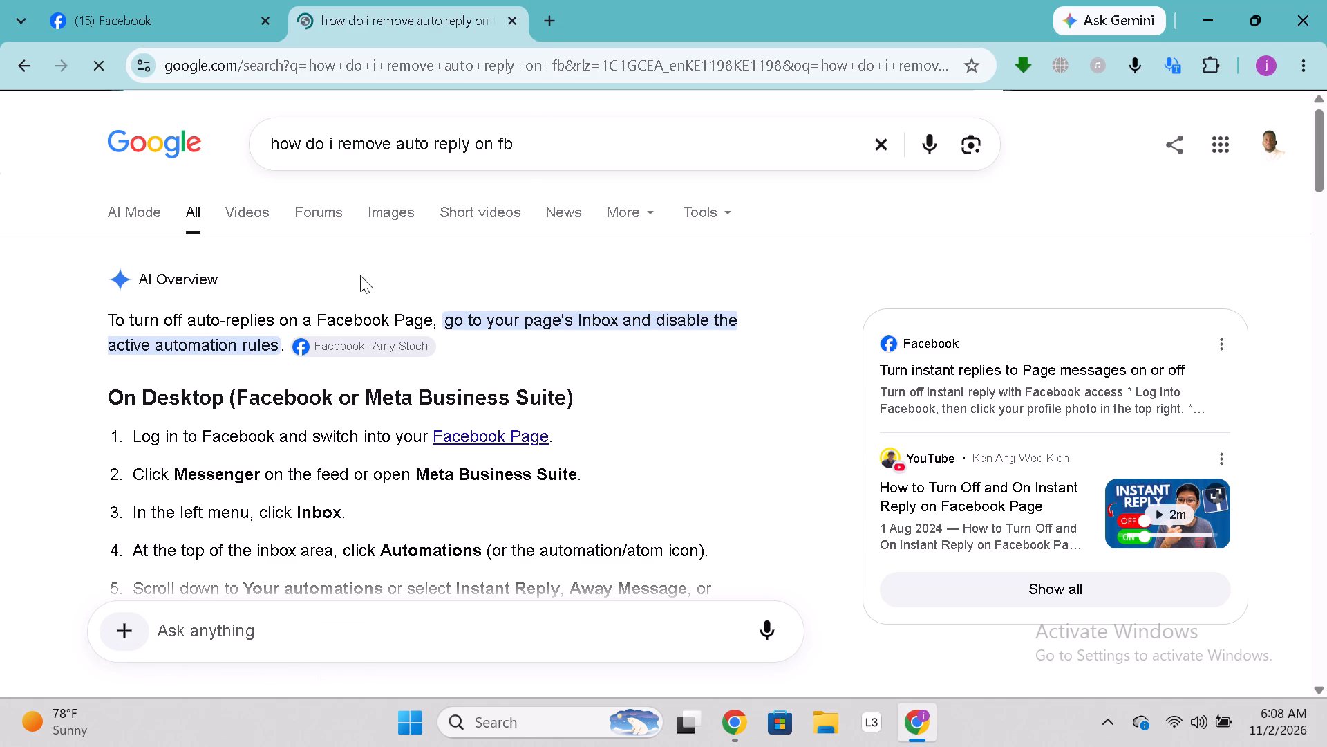
Refine the Google search to "how do i remove auto reply on fb comments" and read the AI Overview steps.
click(561, 143)
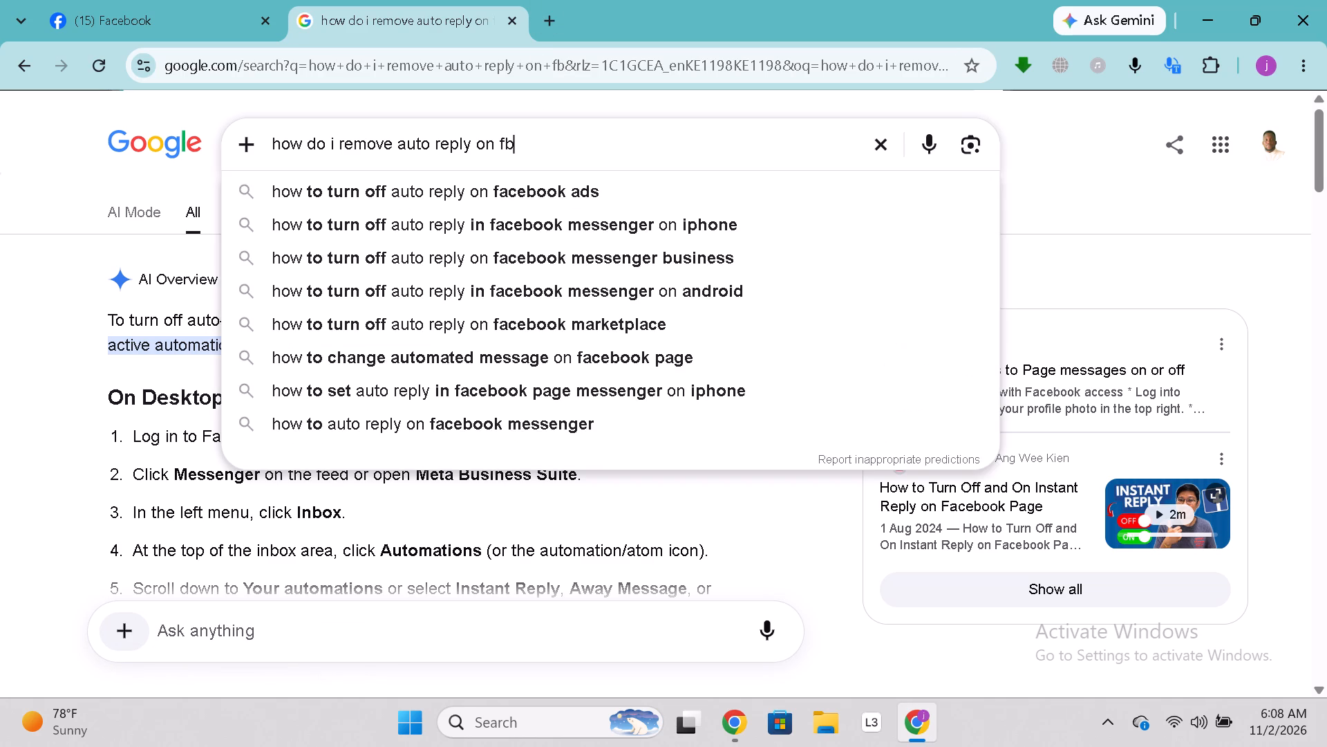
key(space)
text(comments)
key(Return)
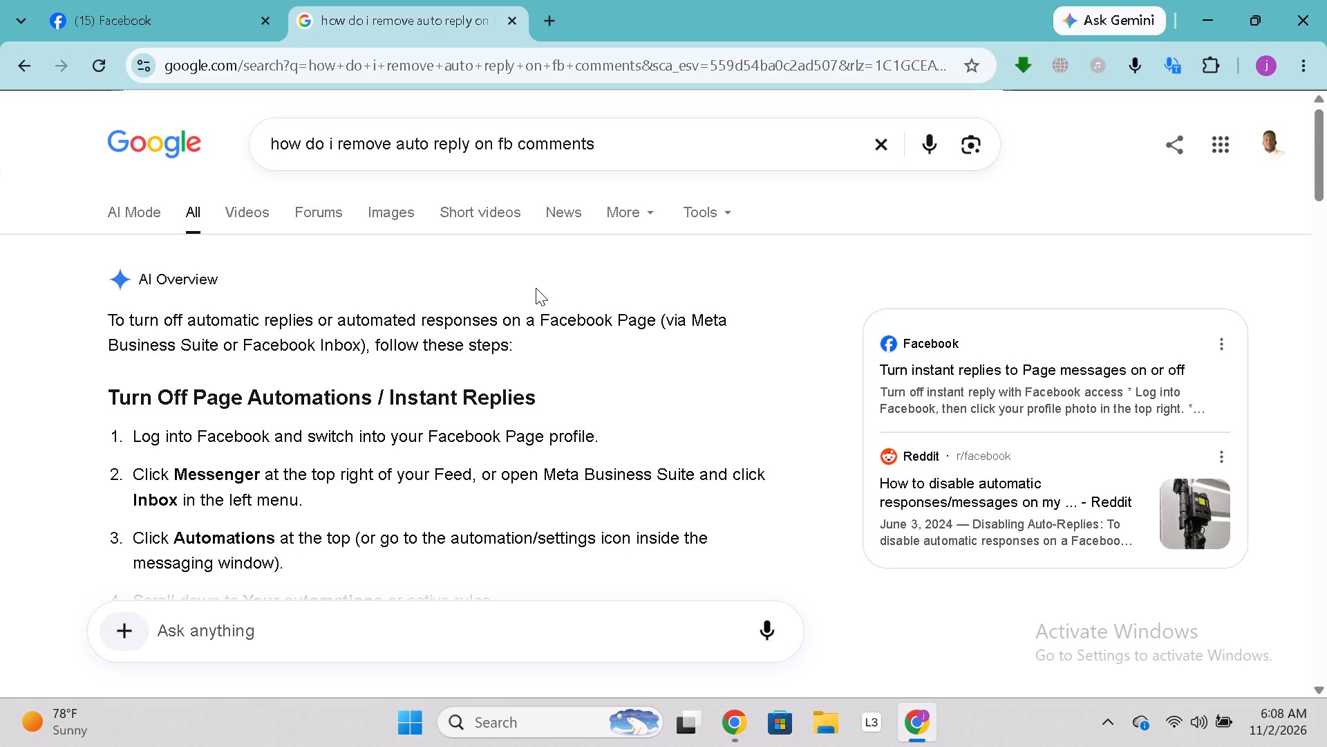
Switch to the Facebook Creator dashboard and open the Page's Messenger chats list.
click(181, 10)
scroll(411, 286, up, 4)
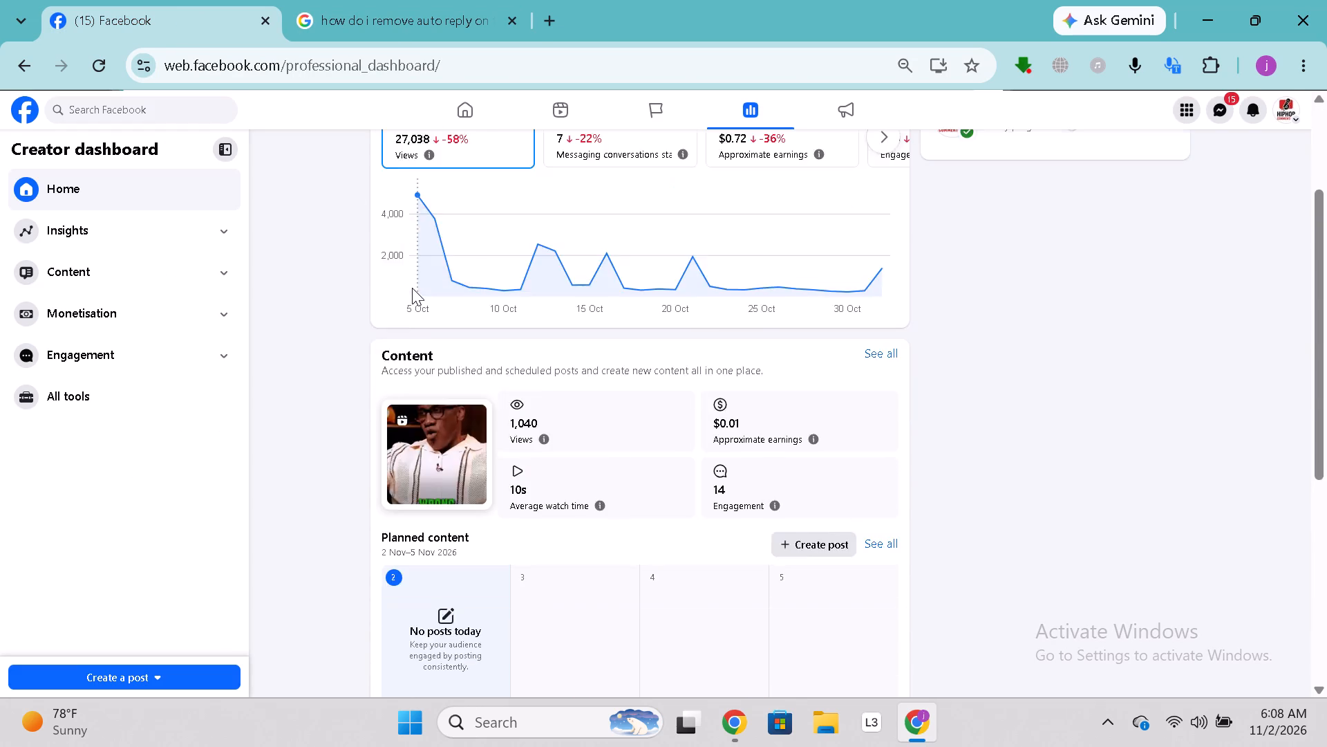
scroll(412, 288, up, 4)
click(1216, 112)
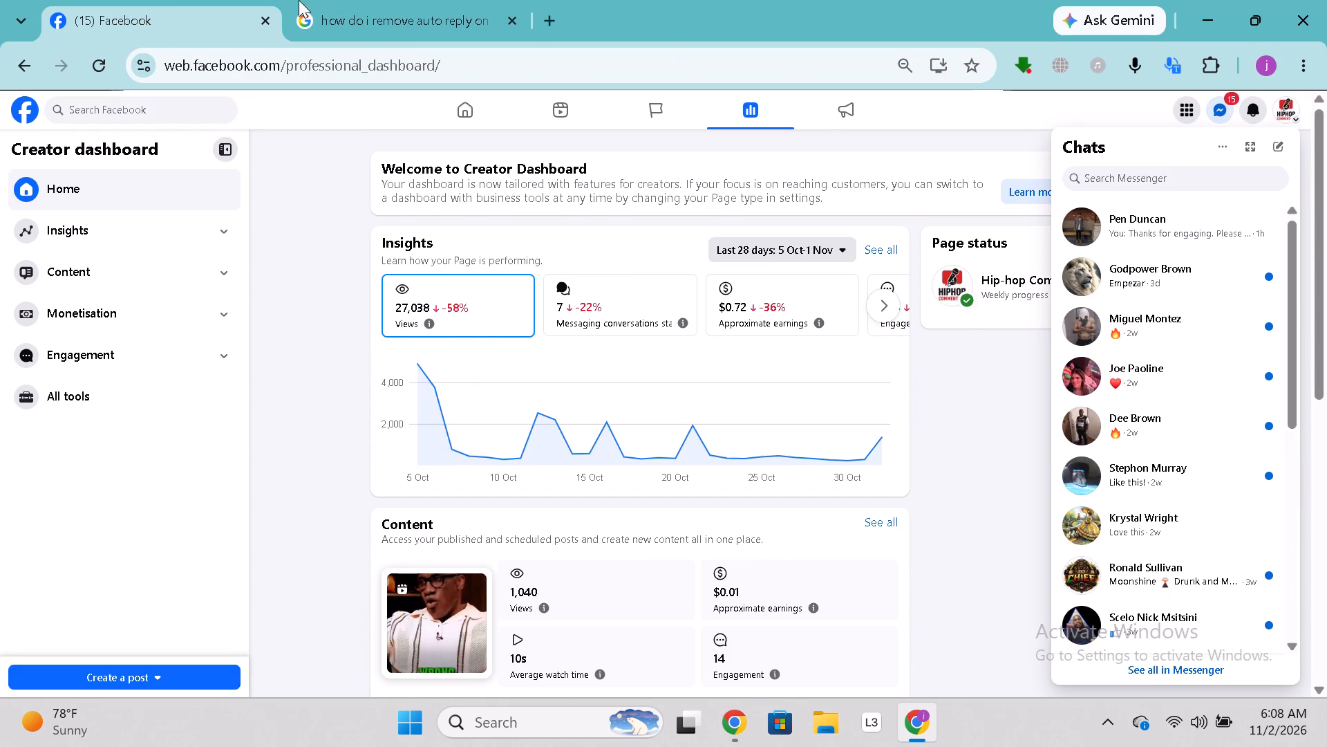
Recheck the Google instructions for turning off automatic replies, and return to the Chats list on Facebook.
click(350, 8)
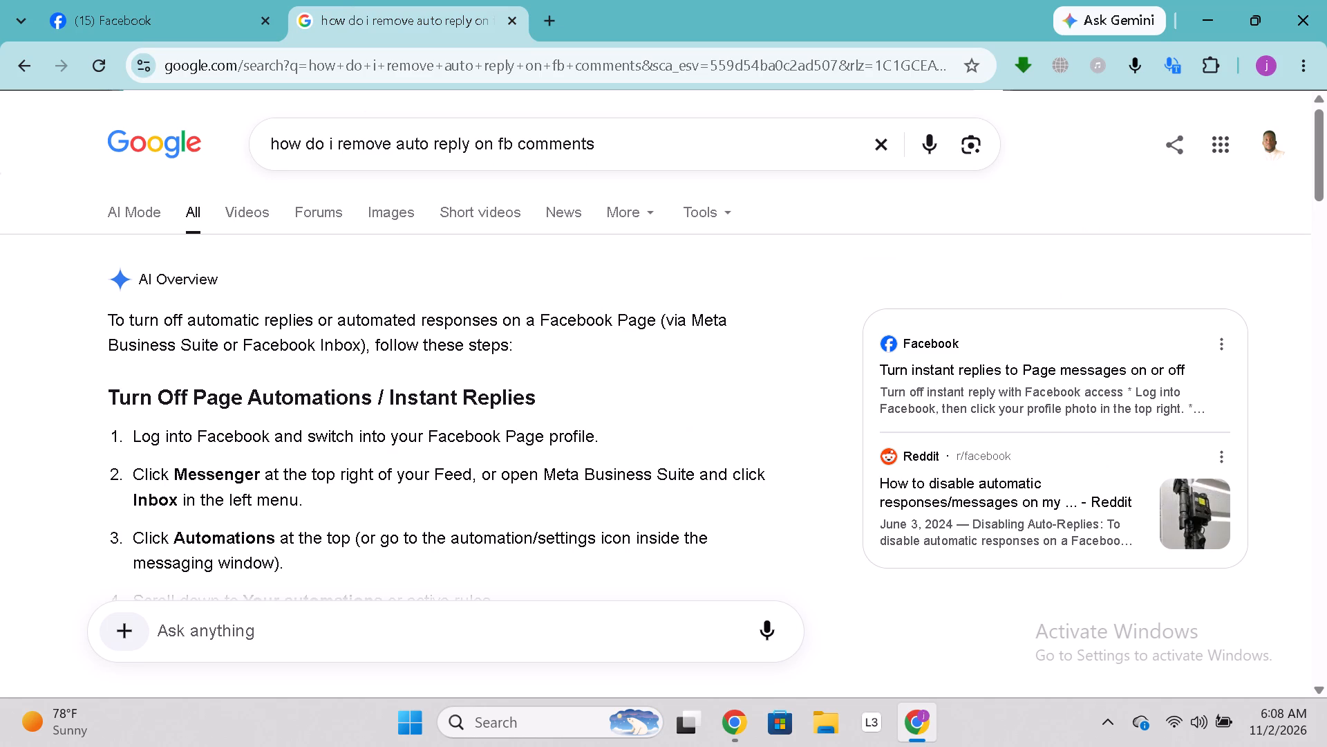
click(179, 0)
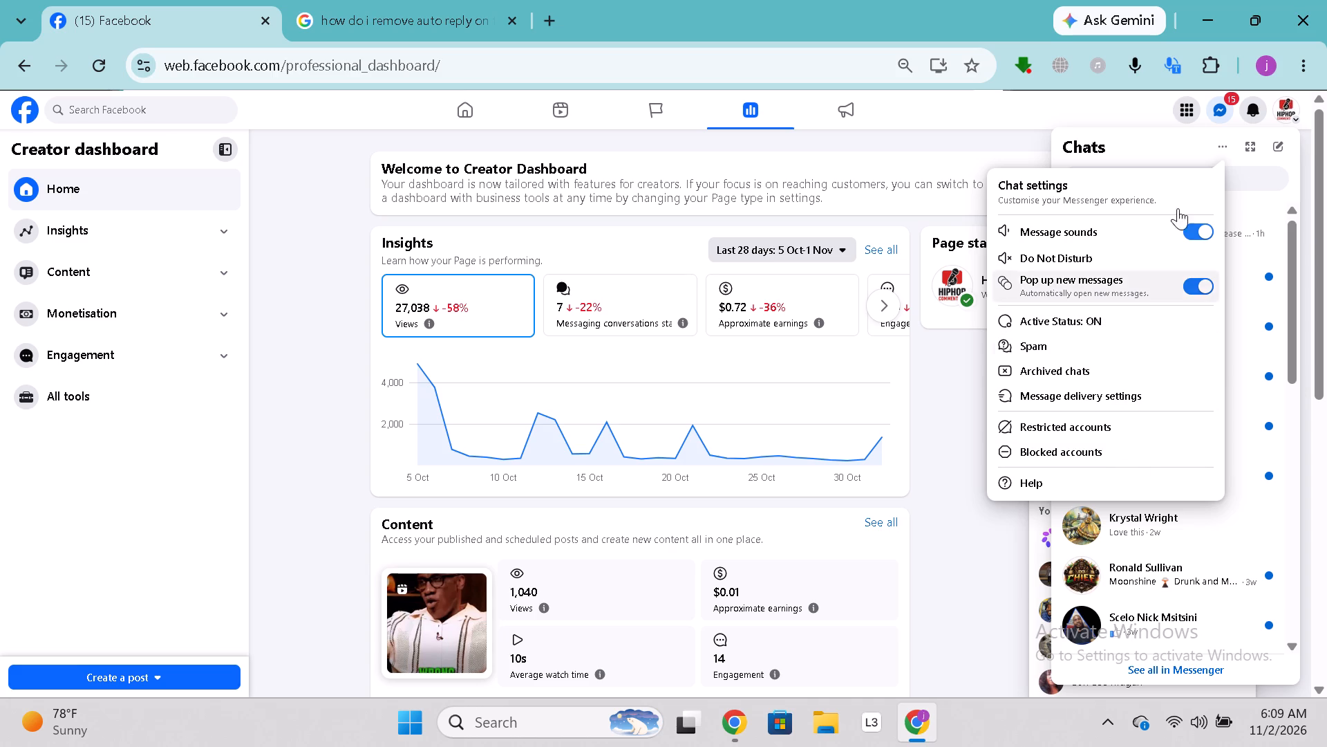
Close the Messenger chat settings and return to the Page's Chats list.
click(1293, 181)
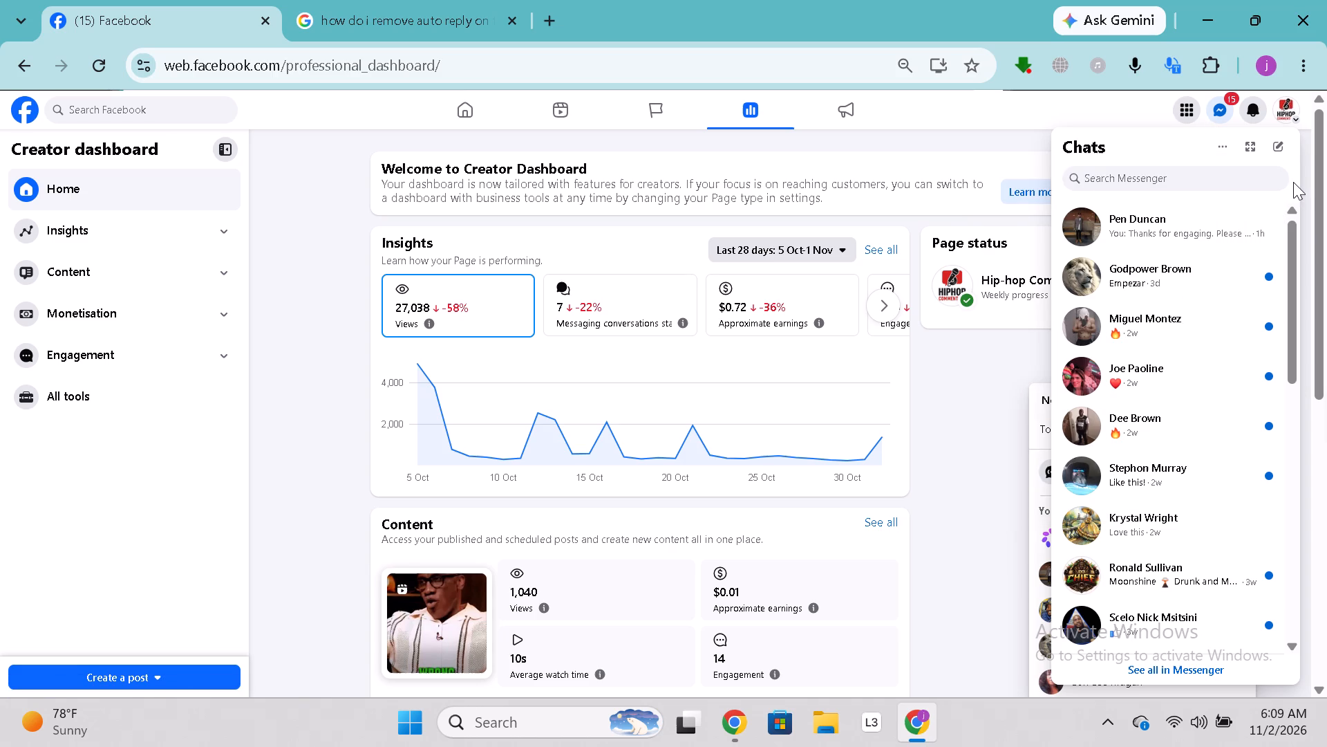
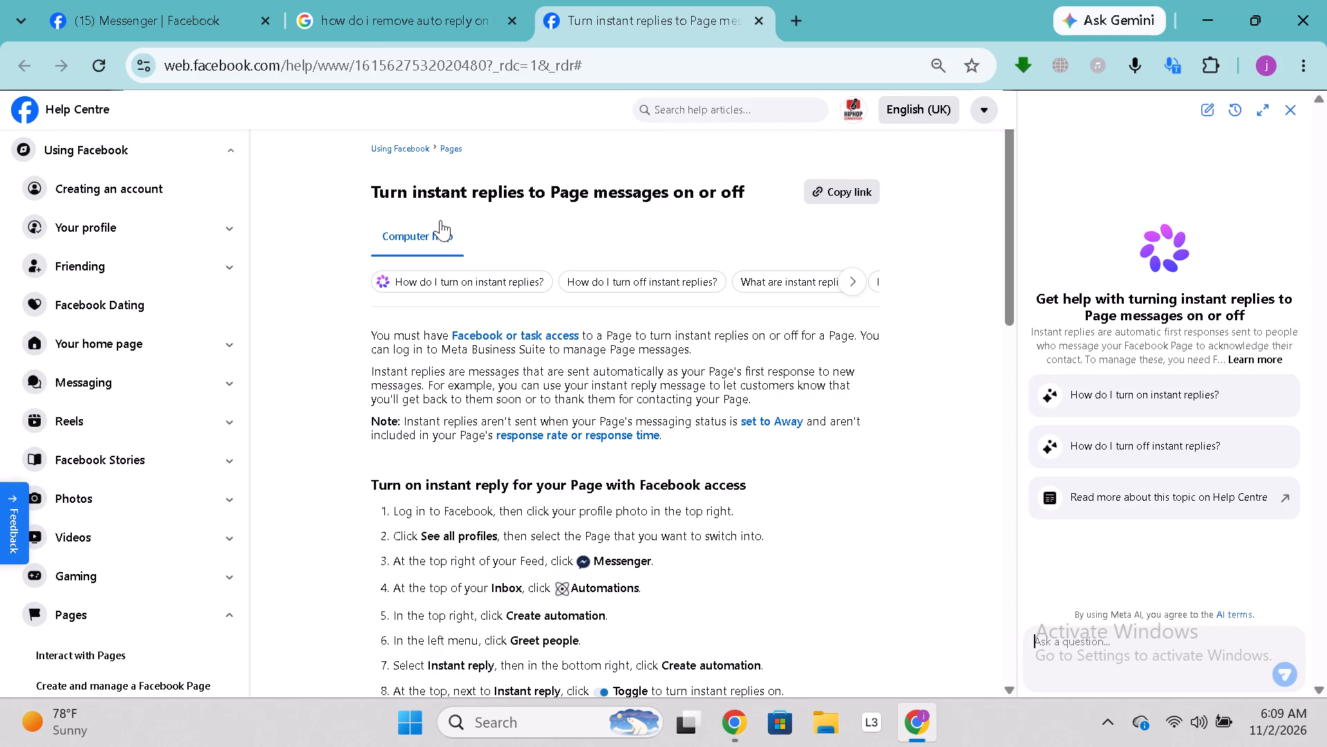
Open the linked explanation of Facebook or task access from the Help Centre article on instant replies.
click(500, 331)
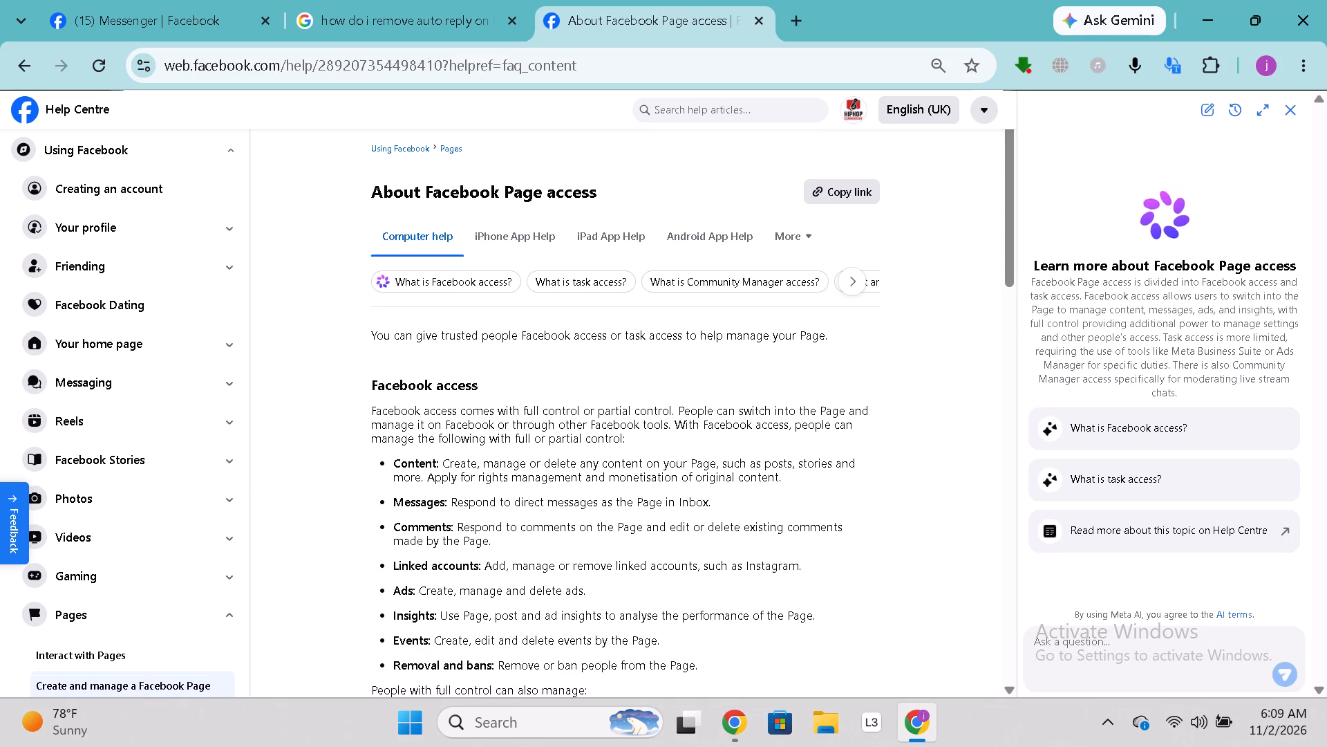
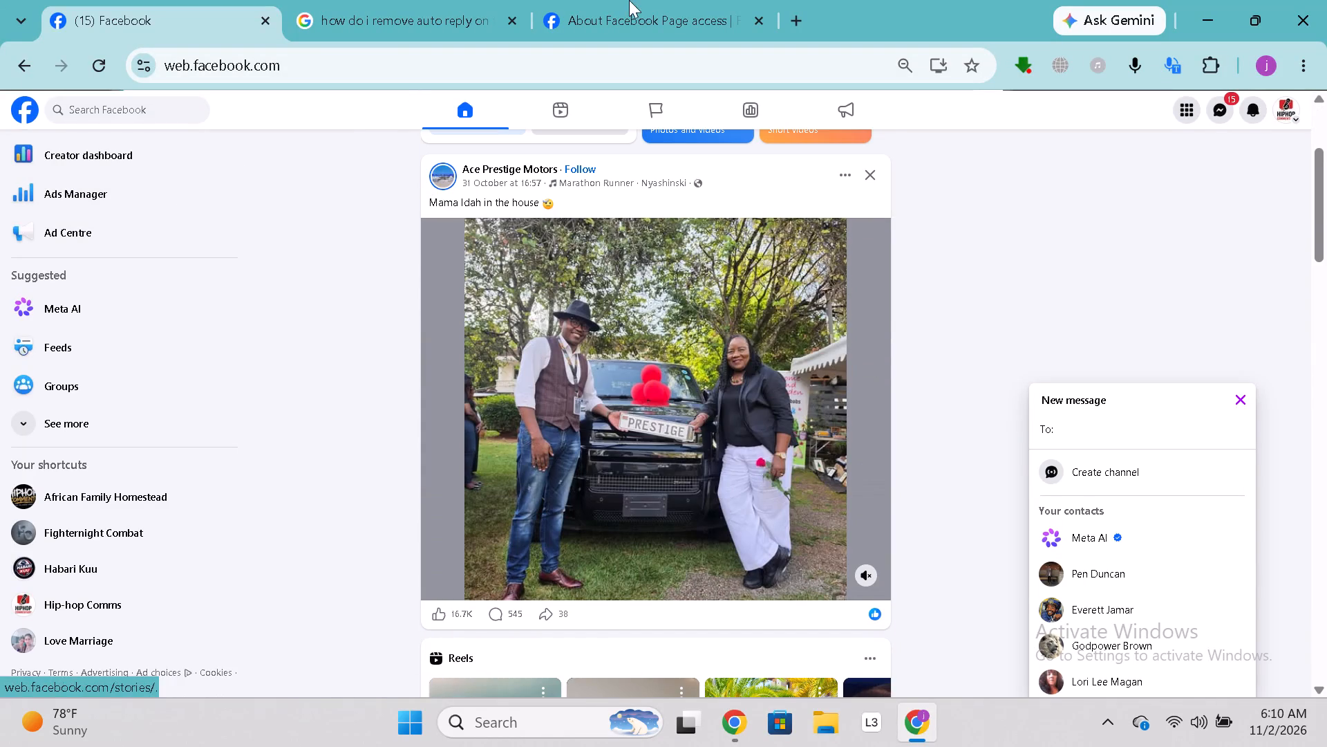
Read through the Help Centre article About Facebook Page access, then return to the instant replies article.
click(662, 0)
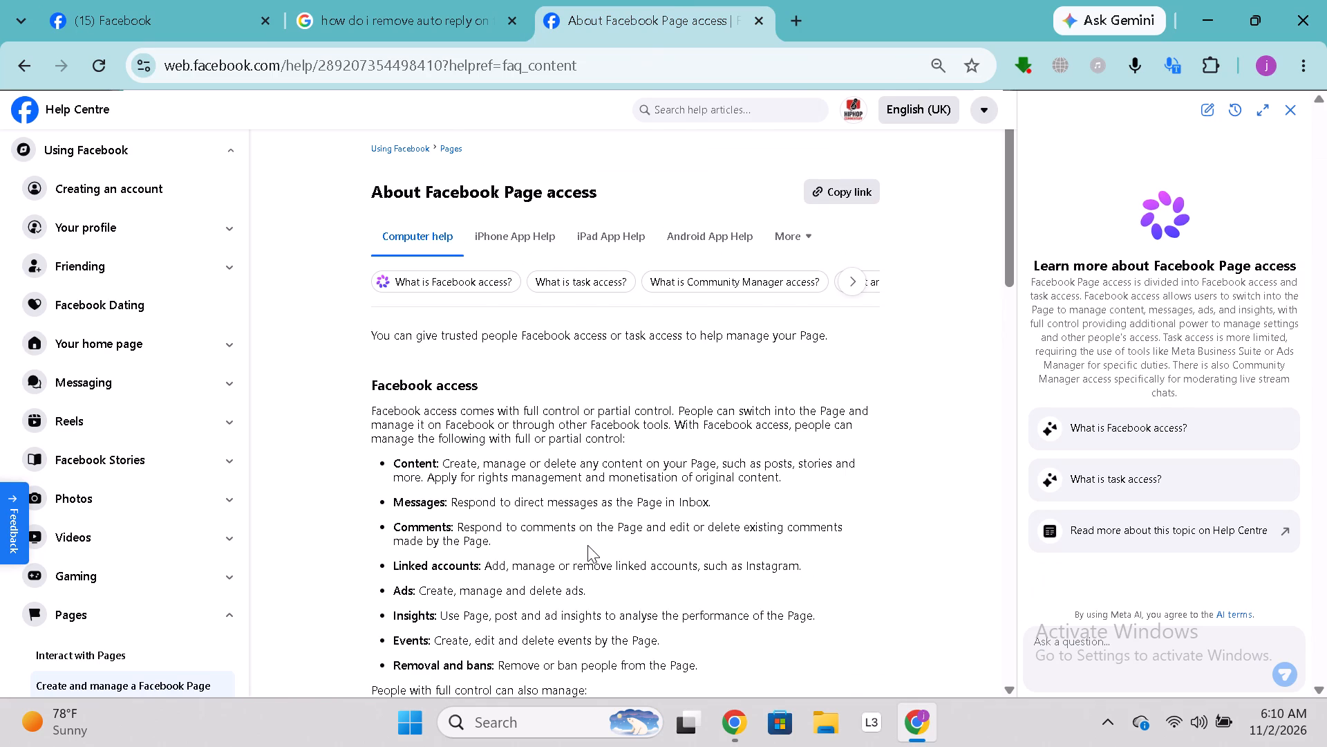
scroll(587, 545, down, 5)
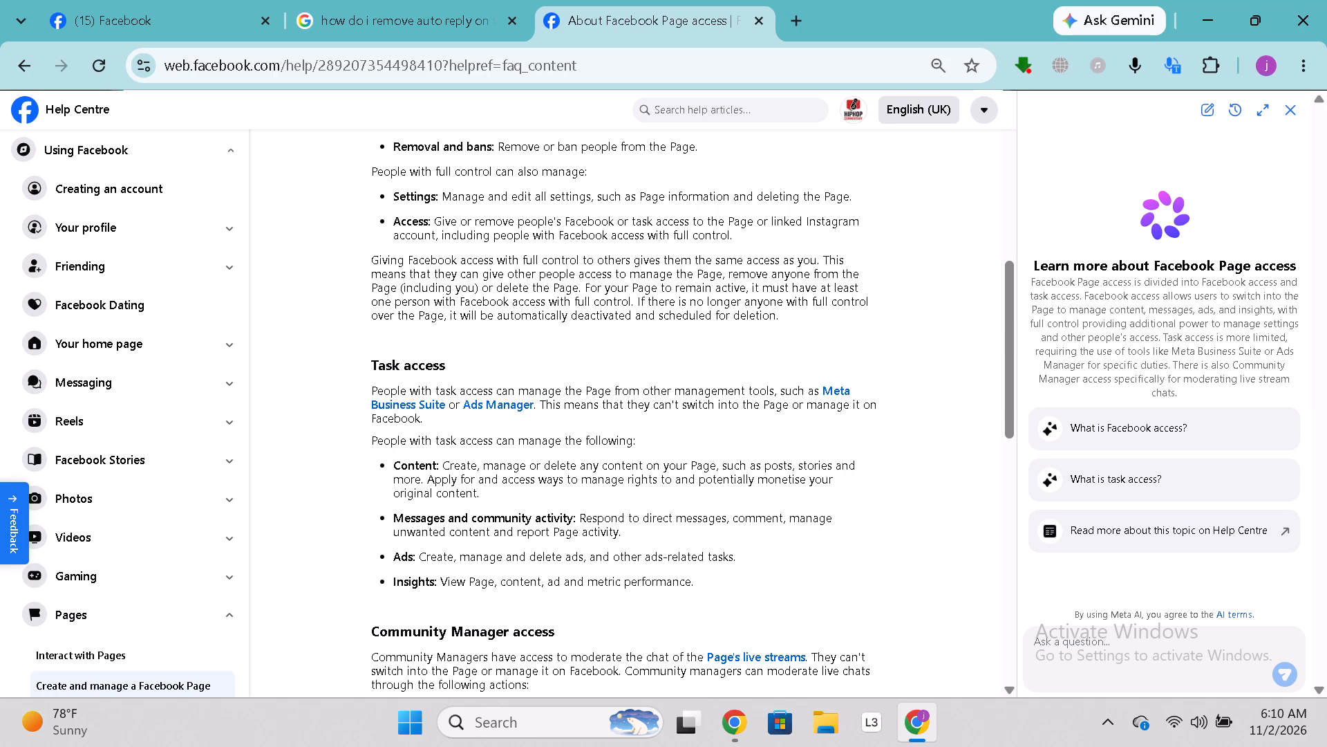
scroll(585, 536, up, 7)
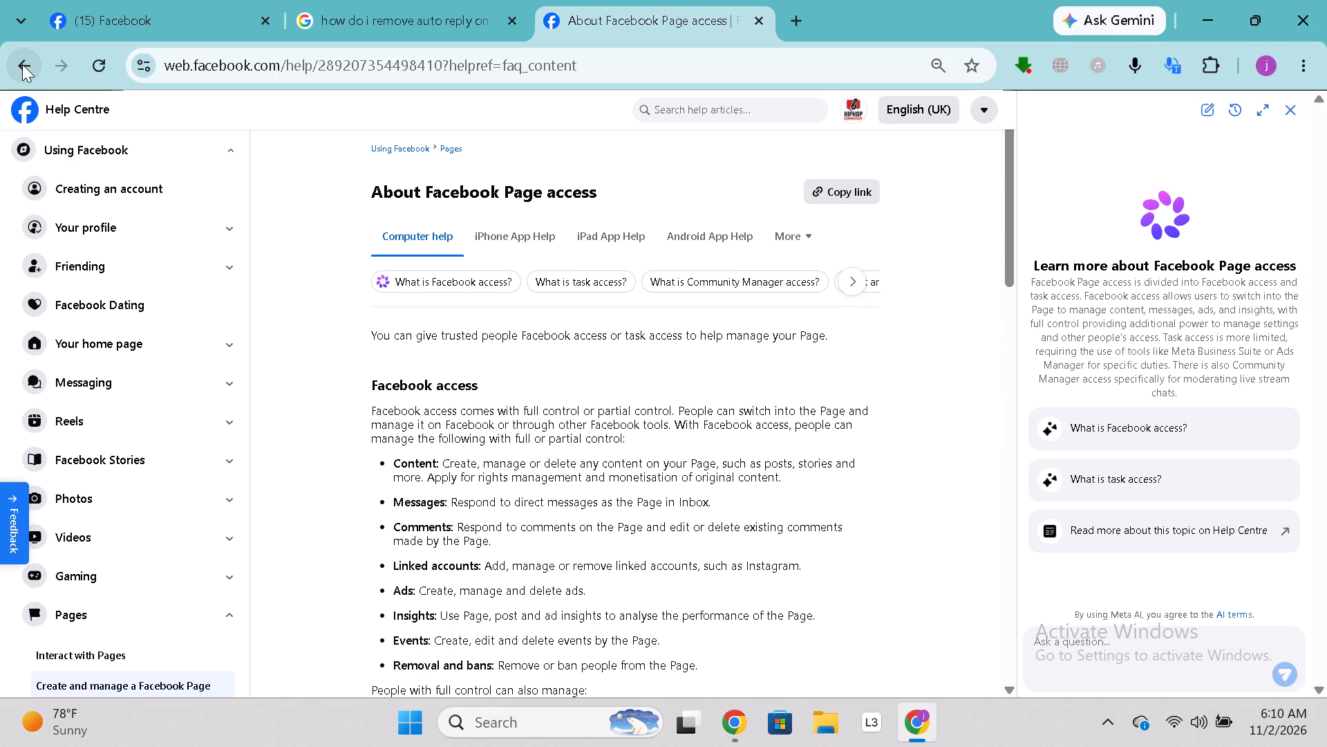
click(21, 64)
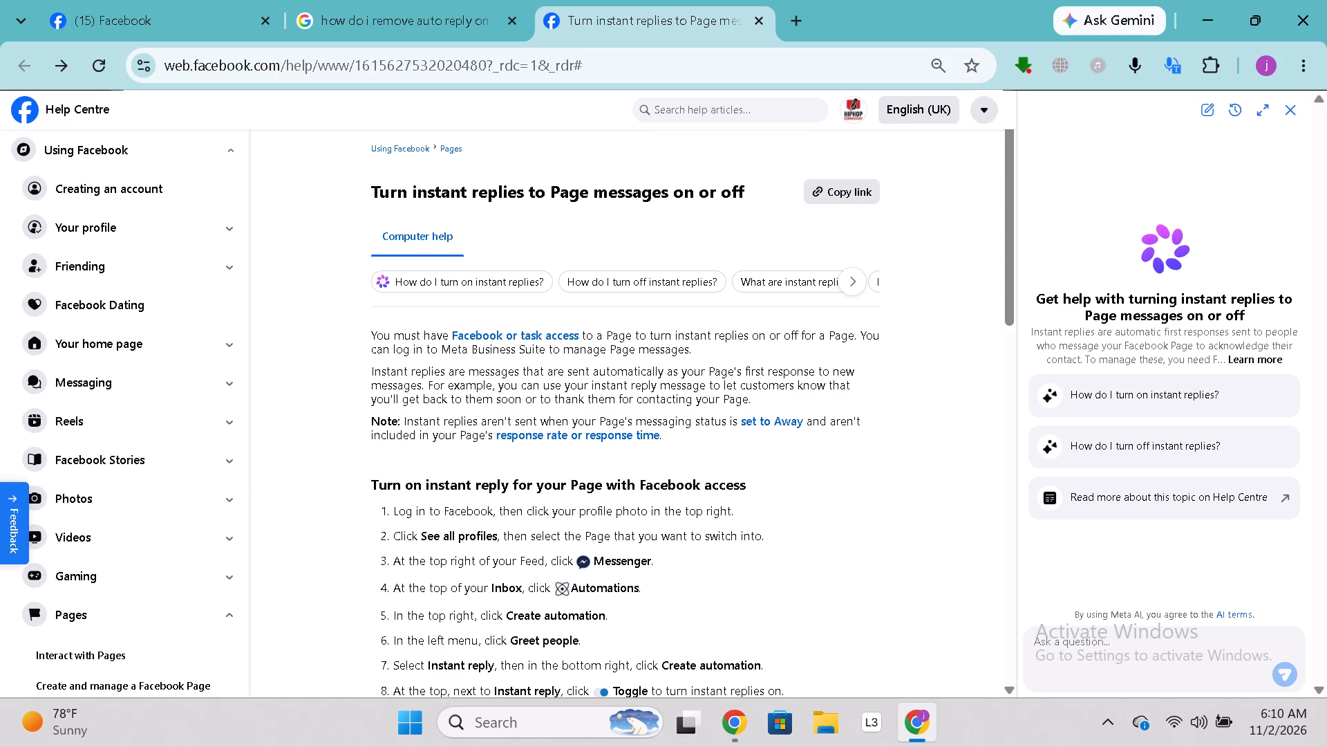
Switch back to the Facebook home feed and view the Messenger chat list from there.
click(159, 12)
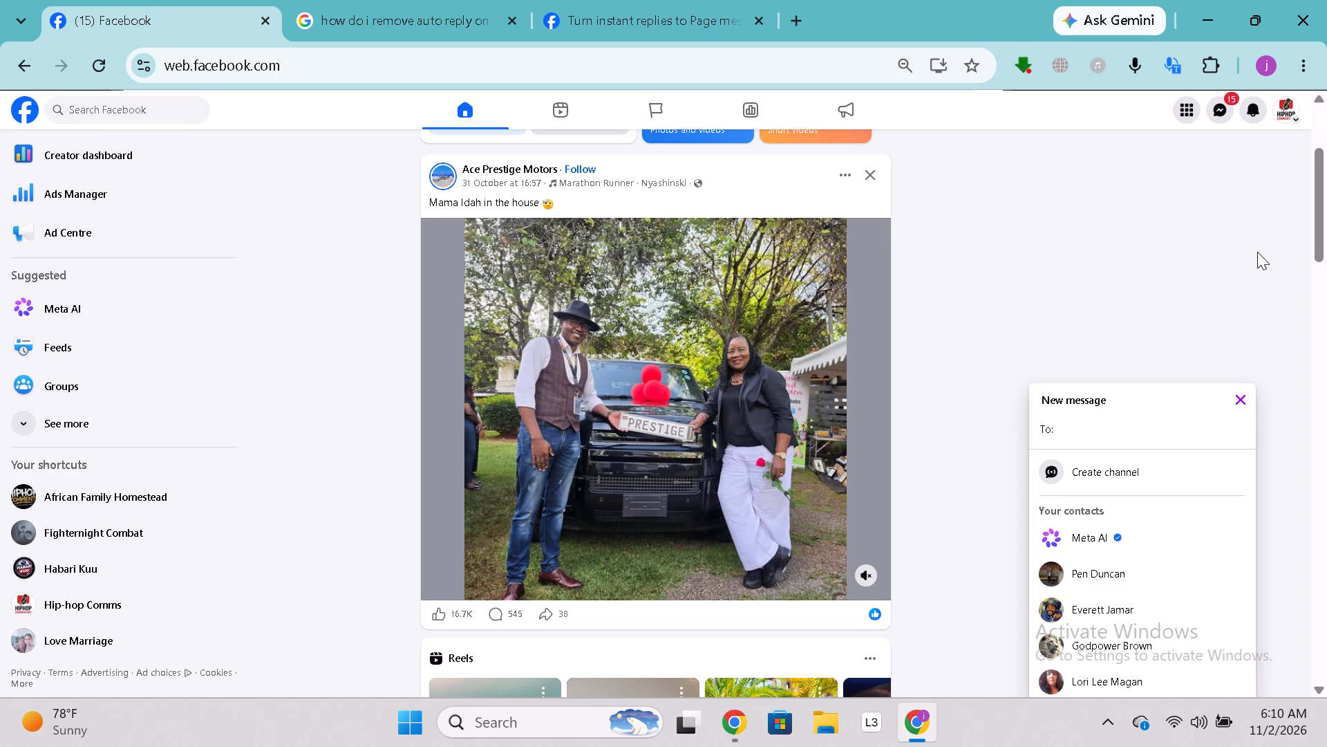
click(30, 100)
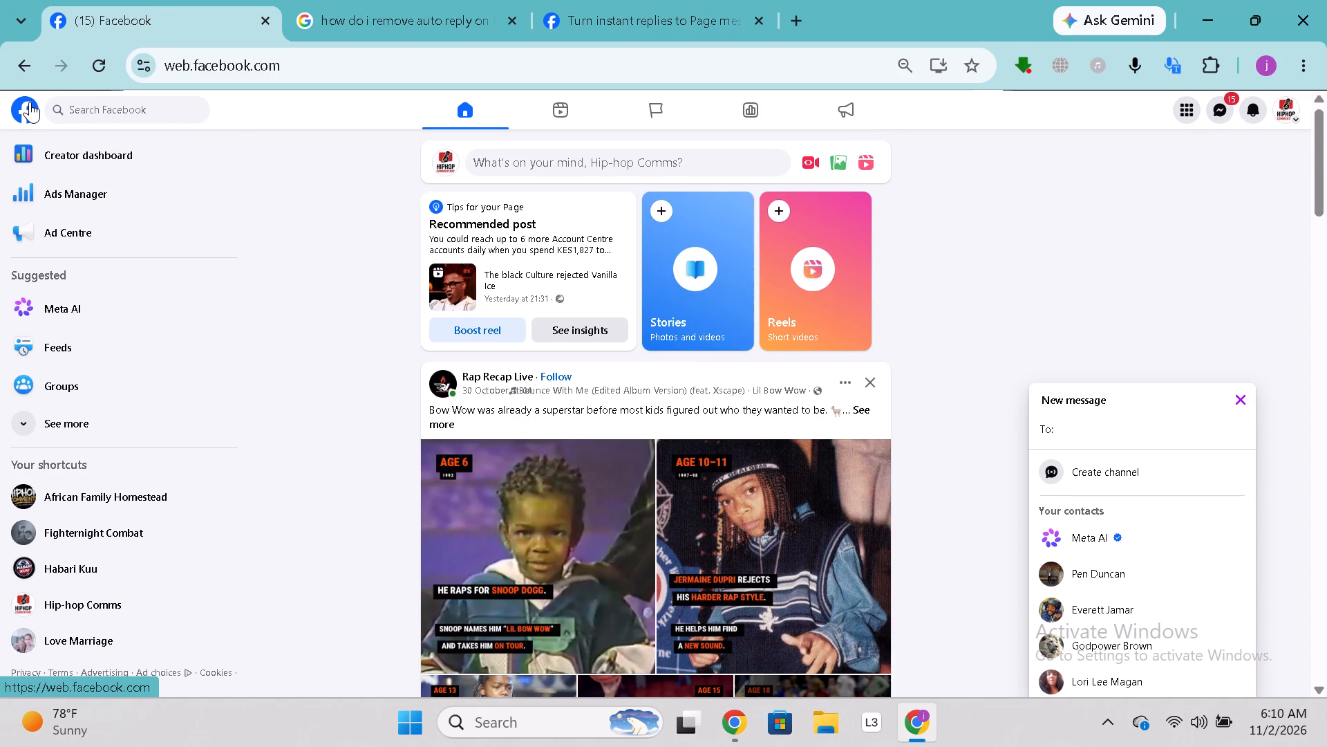
click(1223, 102)
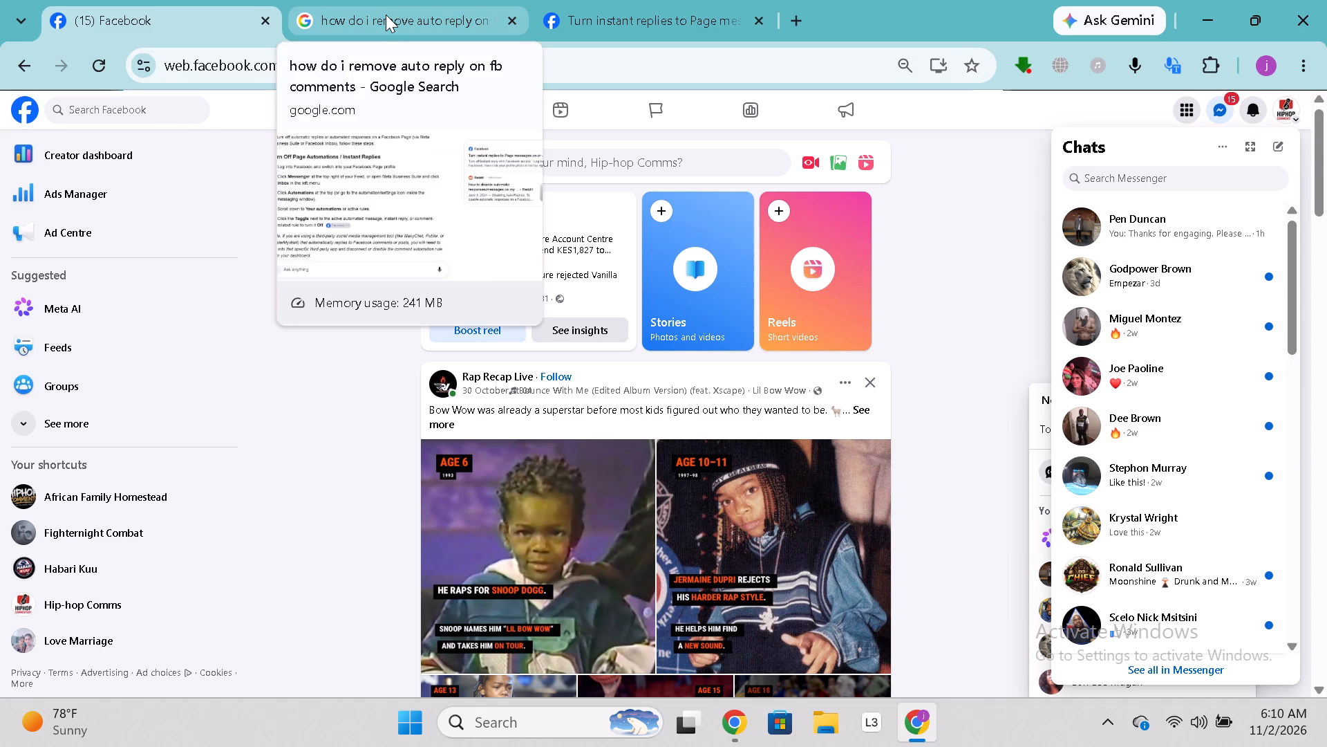
Open the Creator dashboard, close the new message window, and view the Messenger chat list.
click(118, 155)
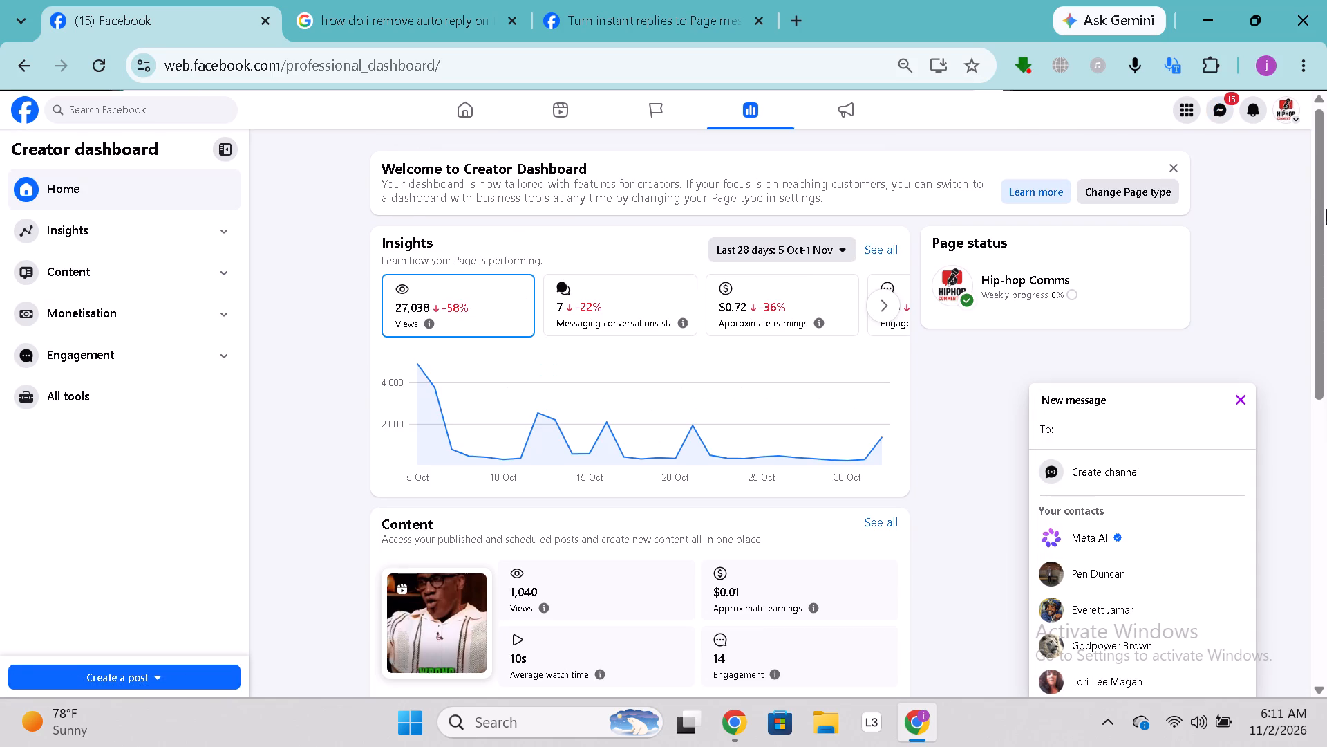
click(1243, 398)
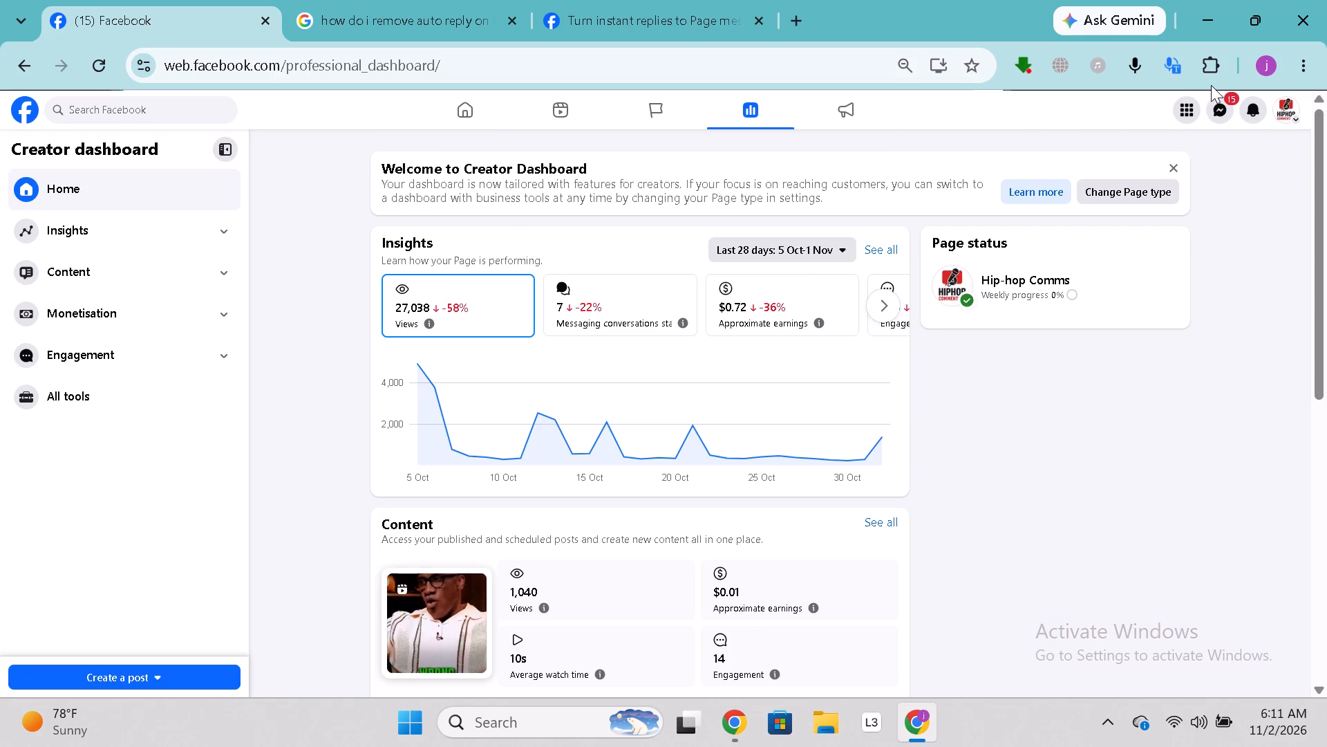
click(1218, 108)
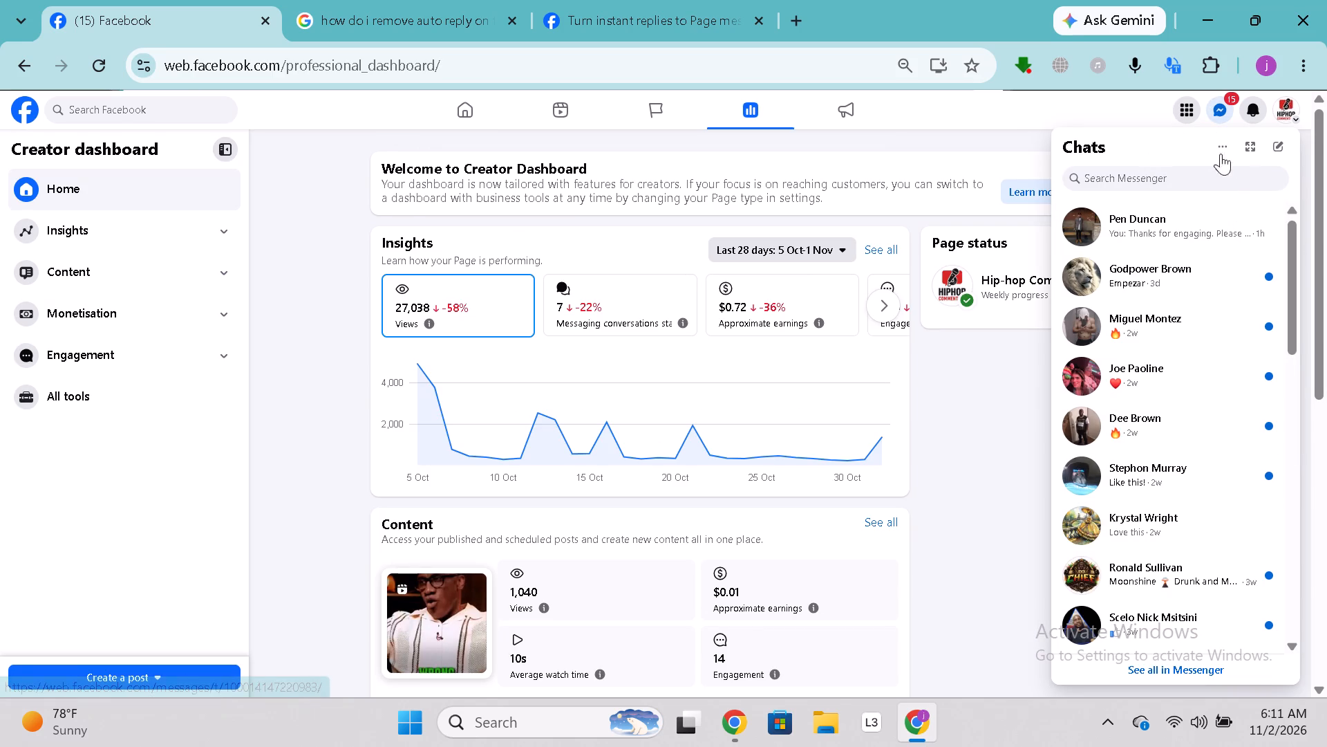
Open the Hip-hop Comms Page's own profile from the account options.
click(1295, 116)
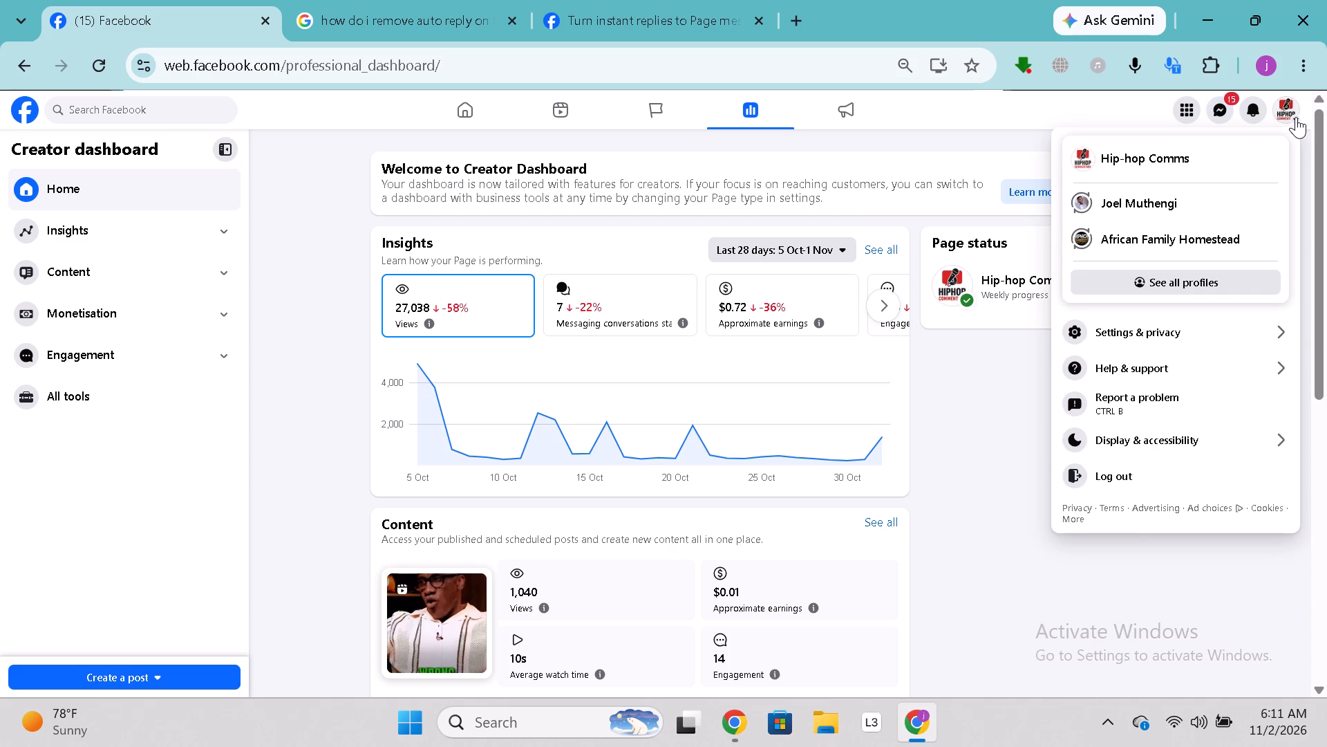
click(1151, 165)
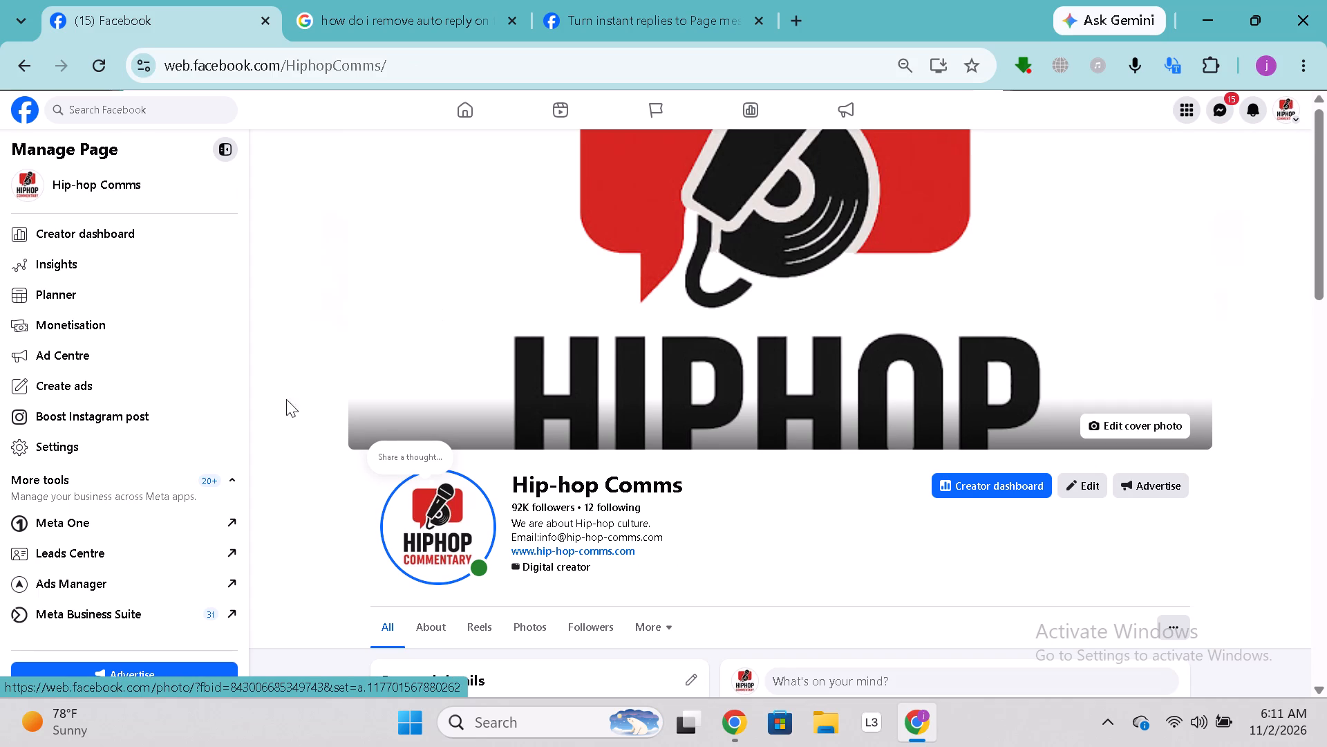
Go back to the open Help Centre article on instant replies and look through its Pages help topics.
click(610, 17)
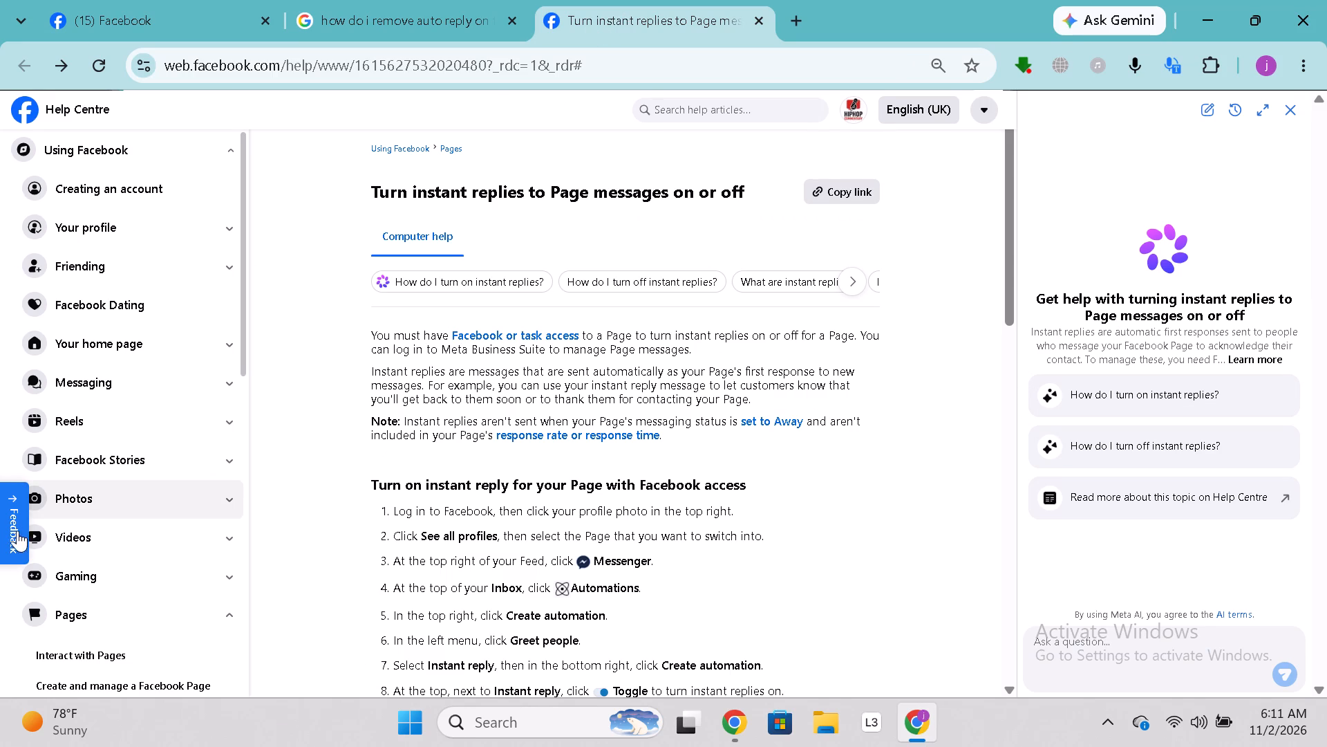
scroll(94, 461, down, 2)
scroll(94, 461, up, 2)
scroll(95, 461, down, 4)
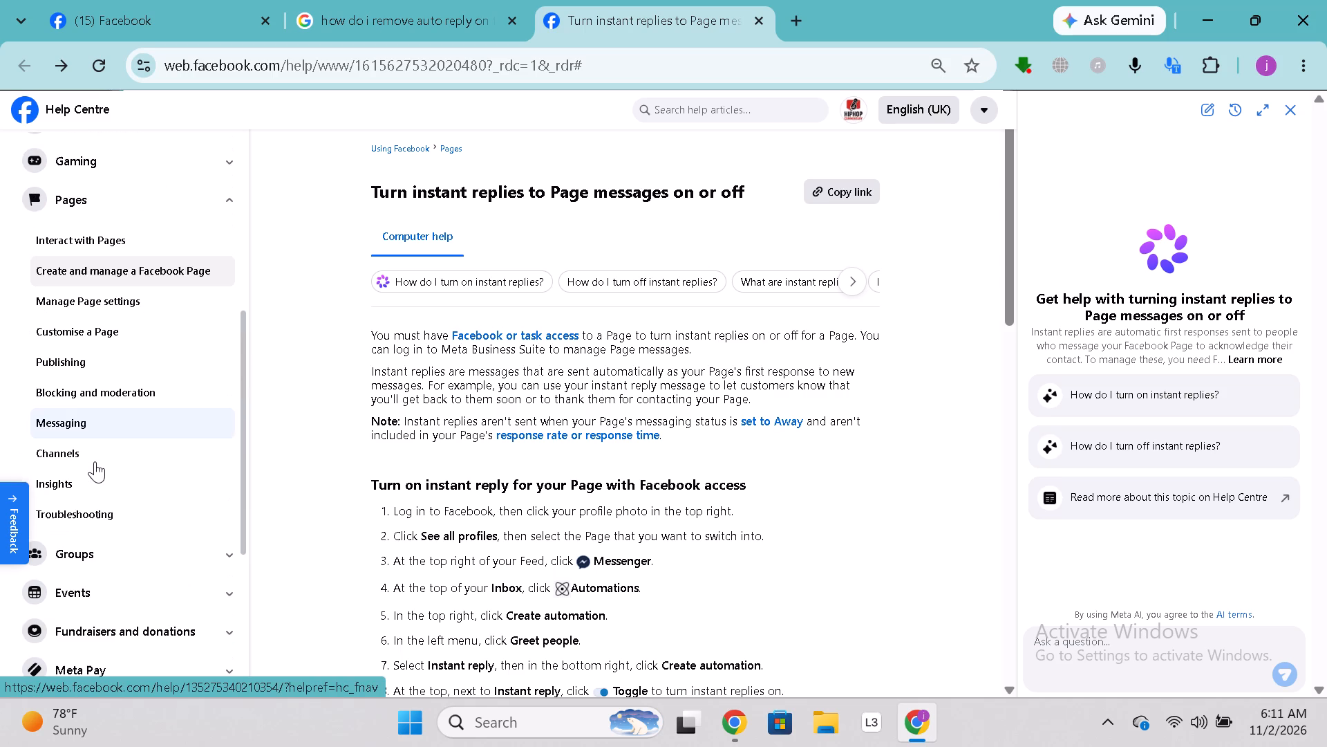
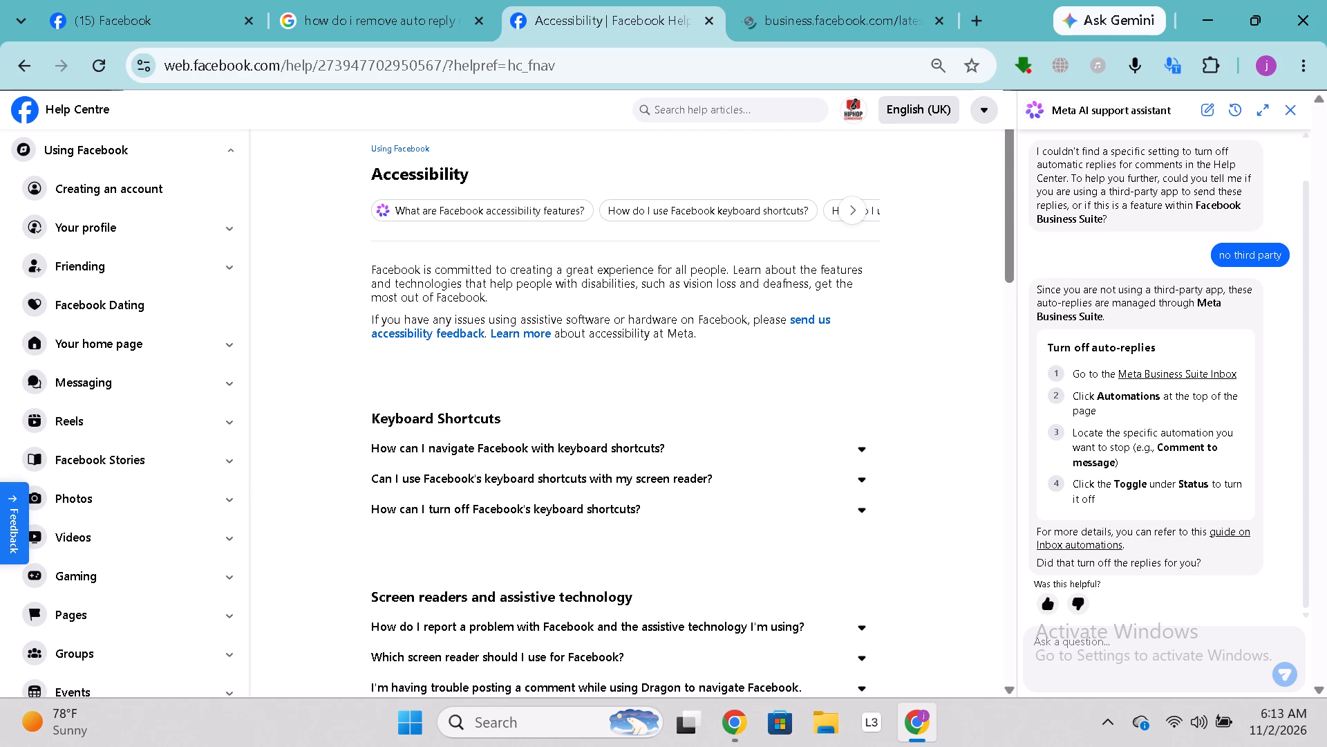
Open the Meta Business Suite Inbox, rechecking the Help Centre assistant's instructions for turning off auto-replies.
click(786, 13)
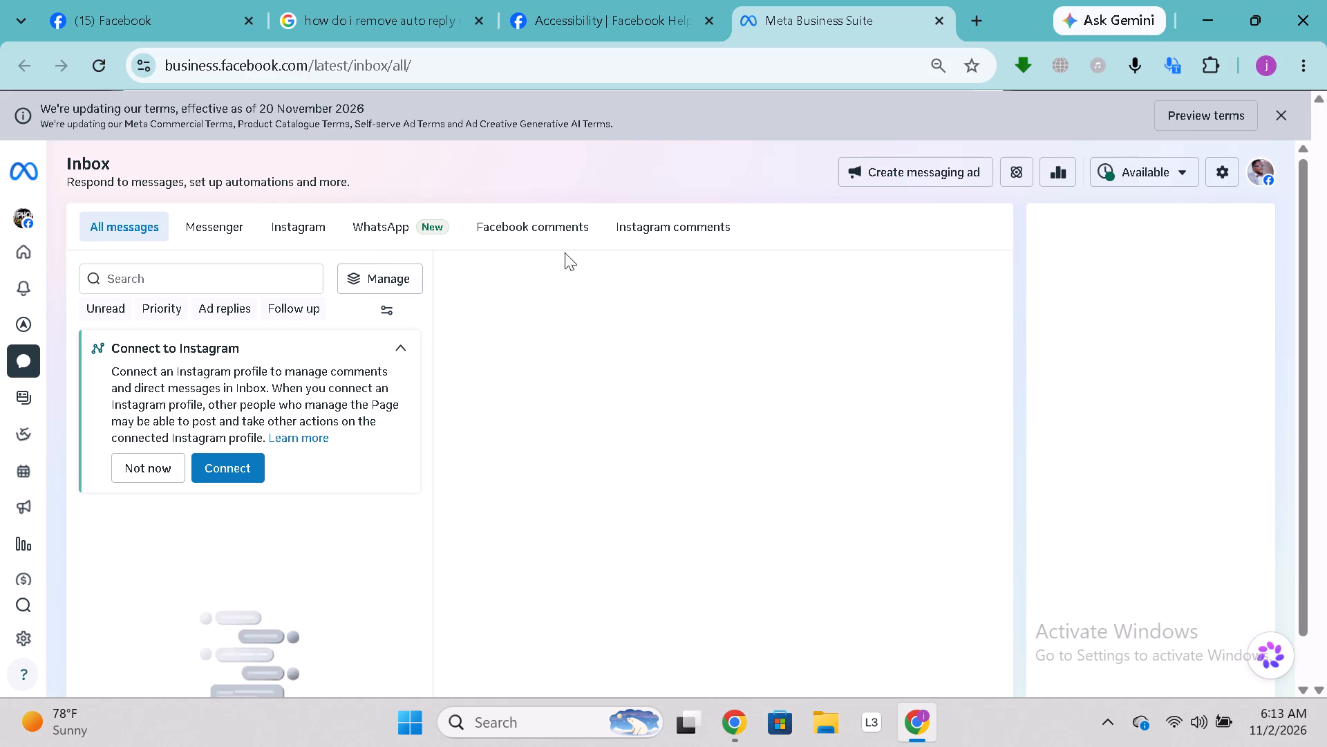
click(611, 5)
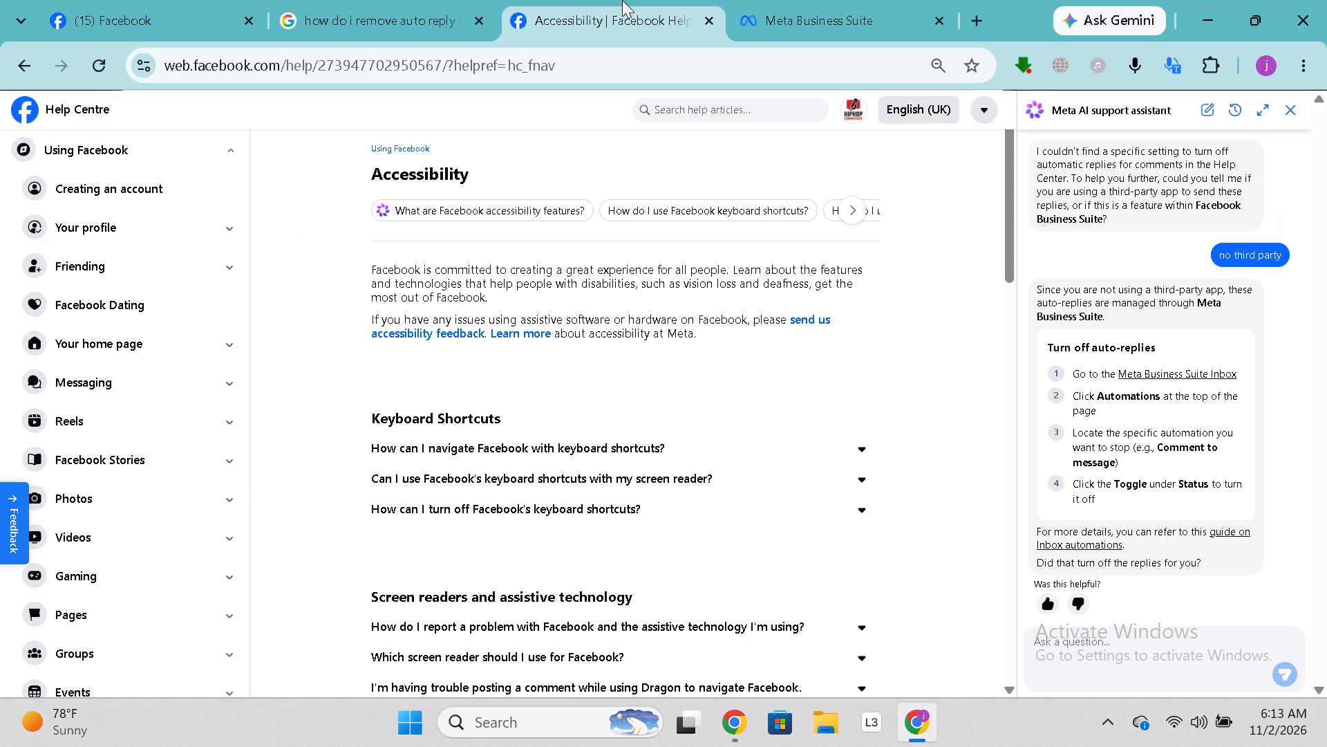
click(863, 3)
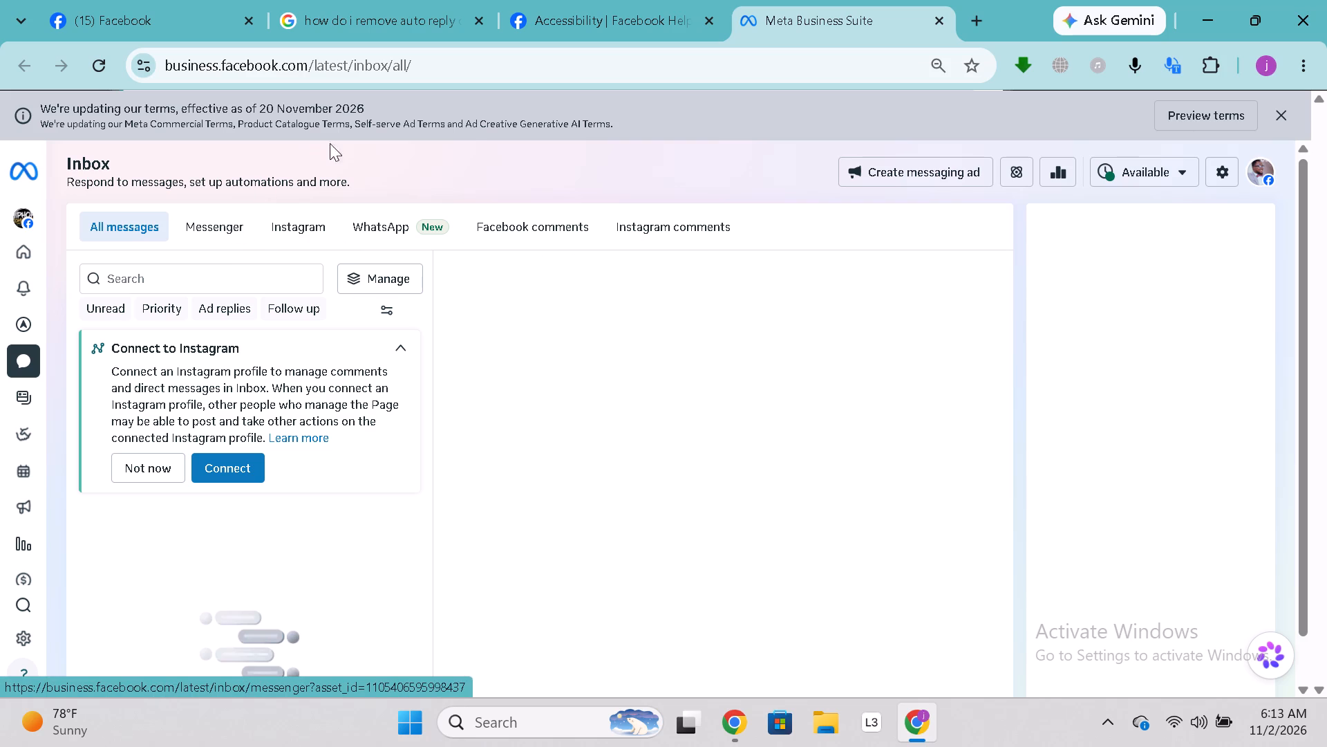
Dismiss the terms update notice above the Meta Business Suite Inbox.
click(1285, 116)
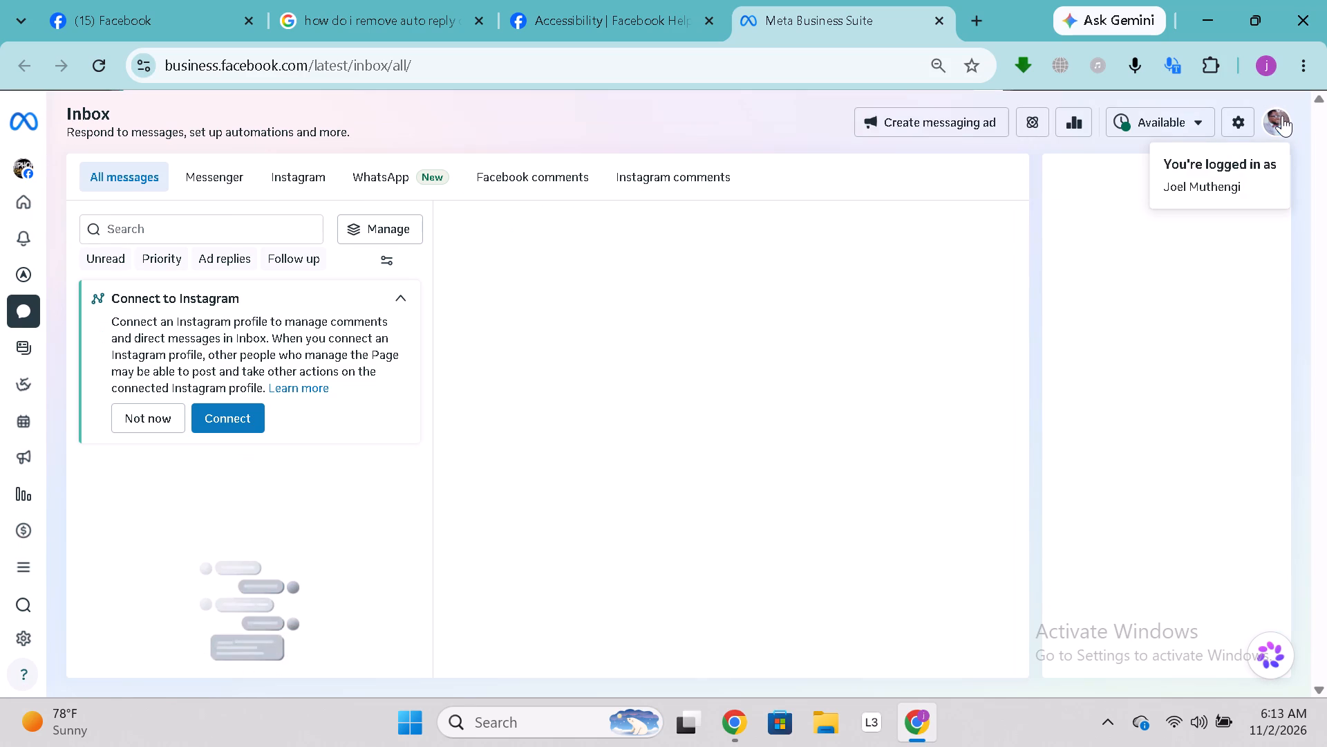
Look through the Inbox's messaging settings for an automatic reply option and return to the Inbox.
click(1246, 120)
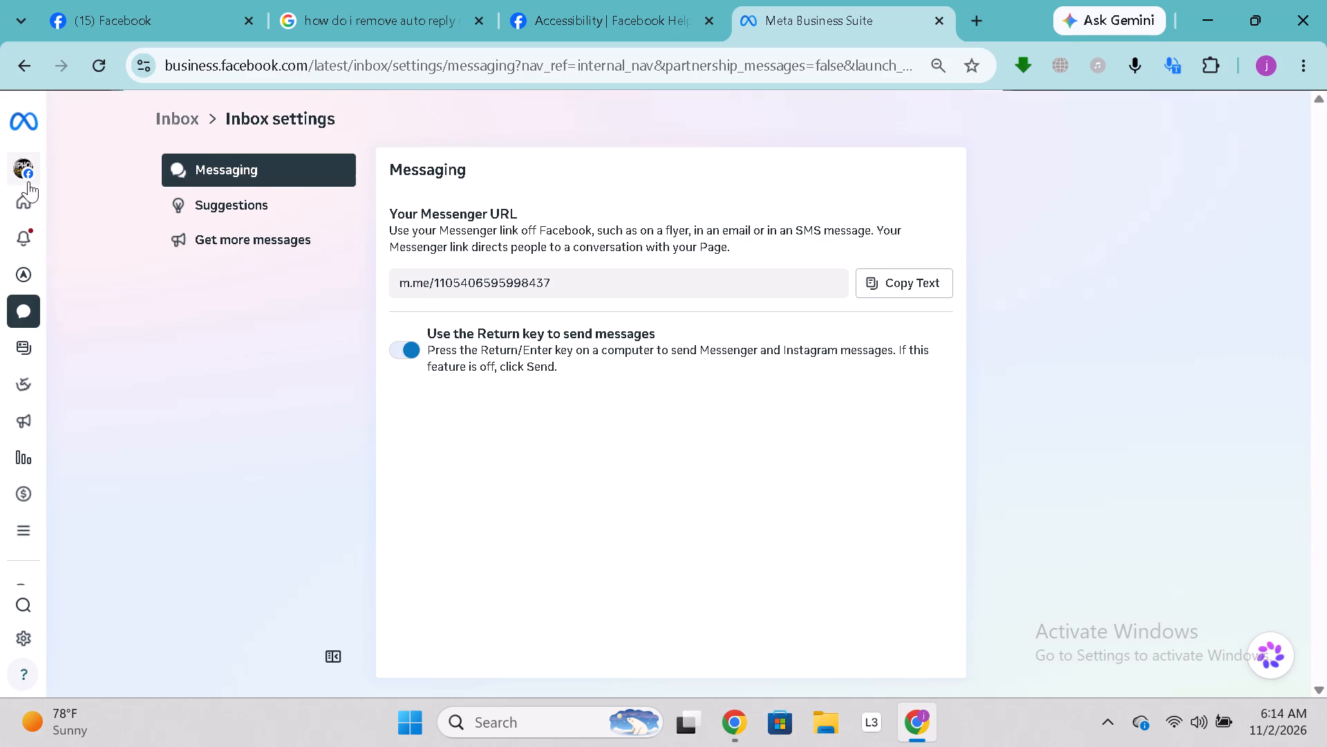
click(26, 68)
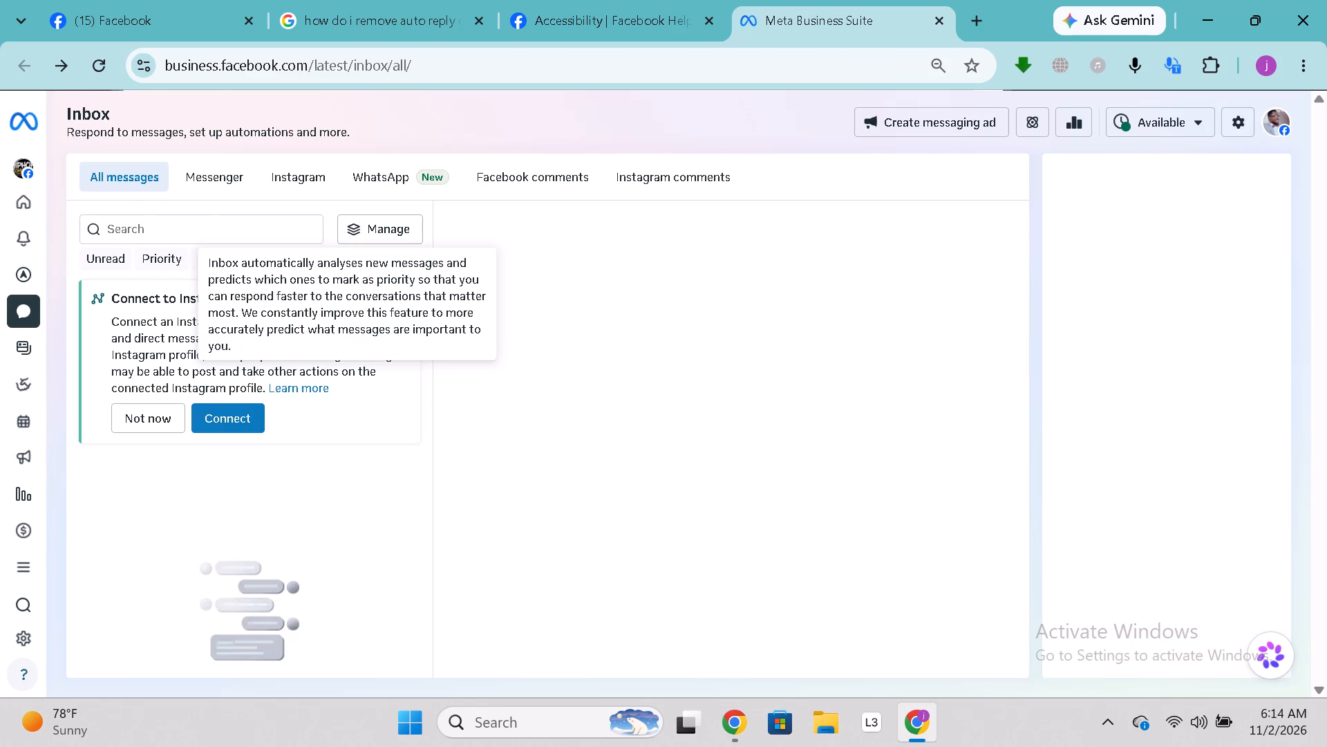
Decline the Connect to Instagram suggestion in the Inbox's message list.
click(153, 420)
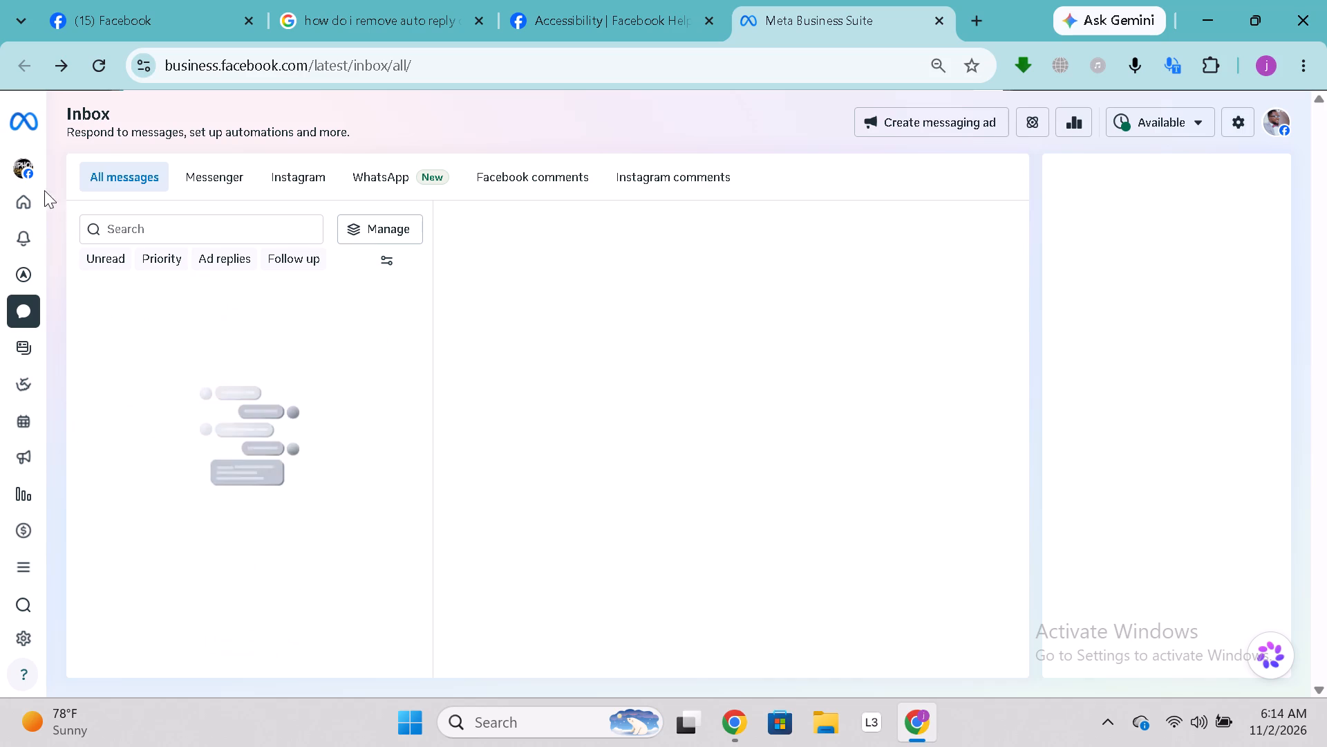
Switch the inbox from African Family Homestead to the Hip-hop Comms Facebook and Instagram business asset in the personal business portfolio.
click(21, 170)
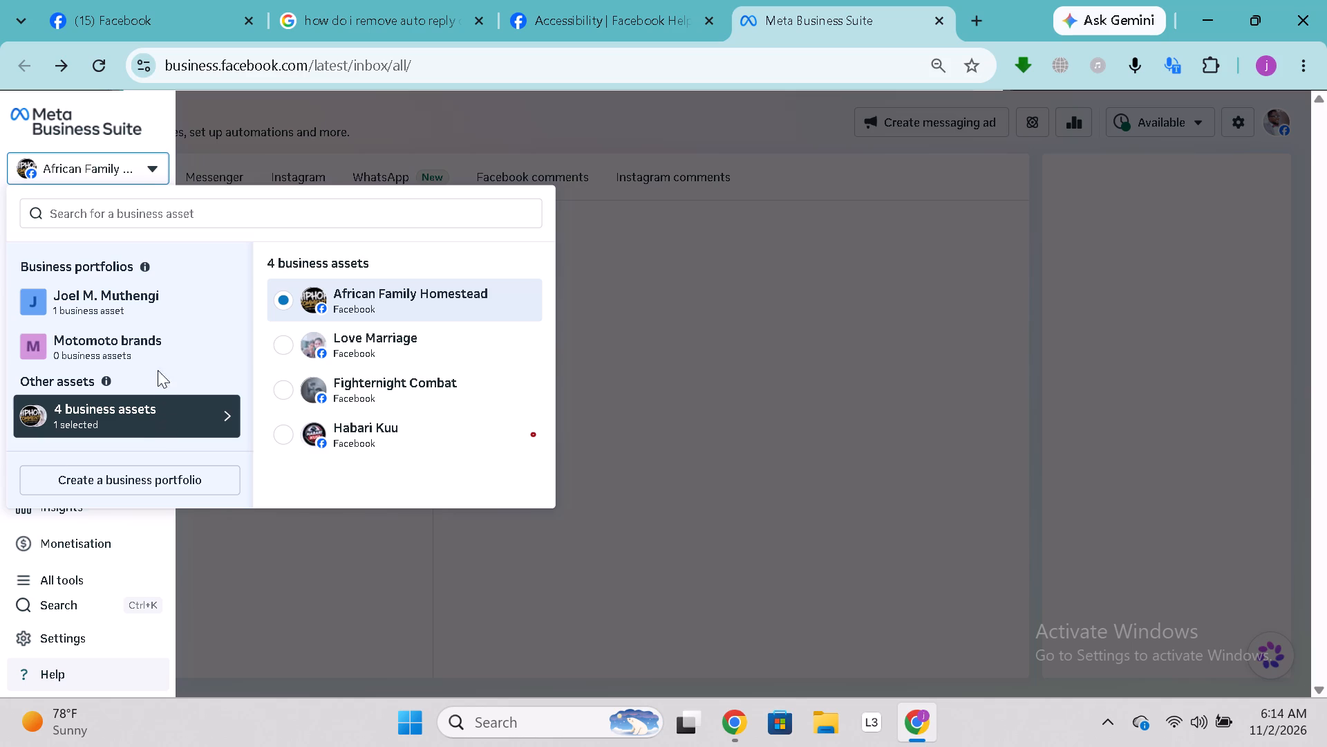
click(179, 295)
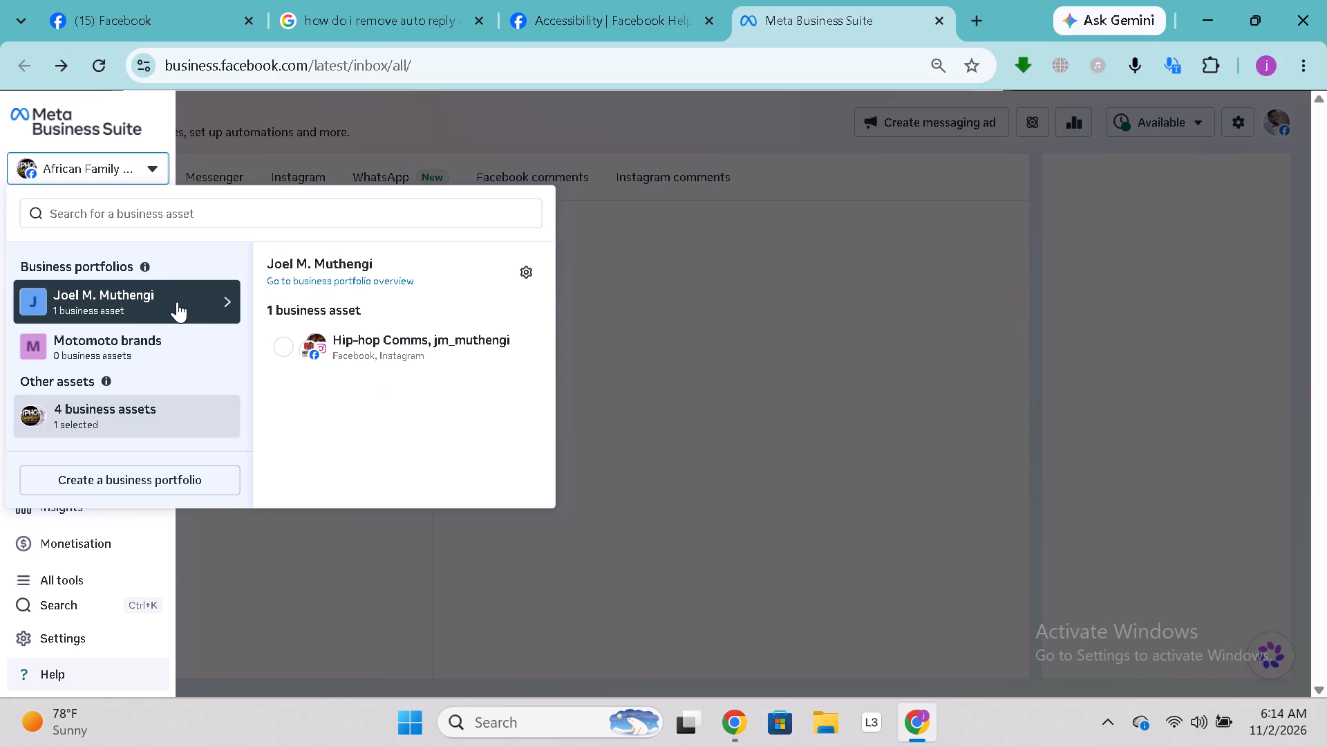
click(418, 351)
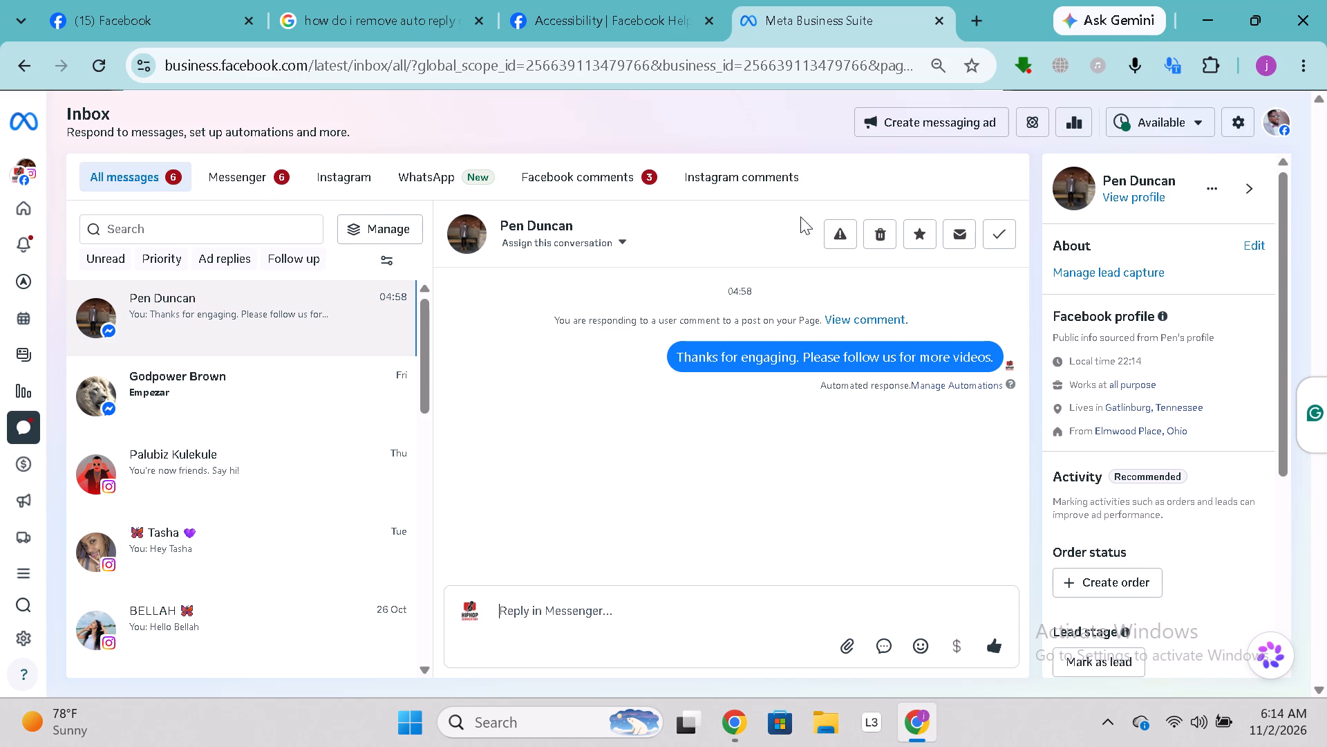
Show the additional contact options for the person in the open Messenger conversation.
click(1209, 195)
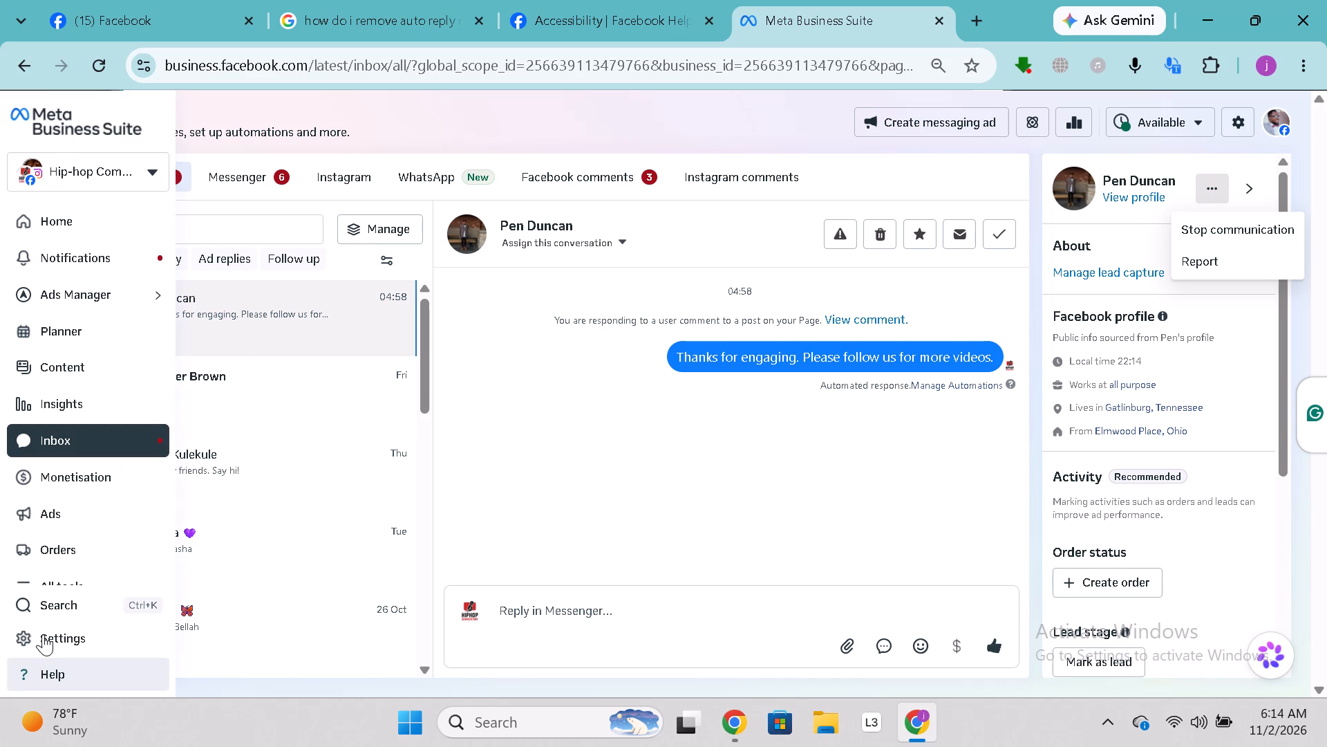
Open the settings for the Hip-hop Comms business asset.
click(47, 634)
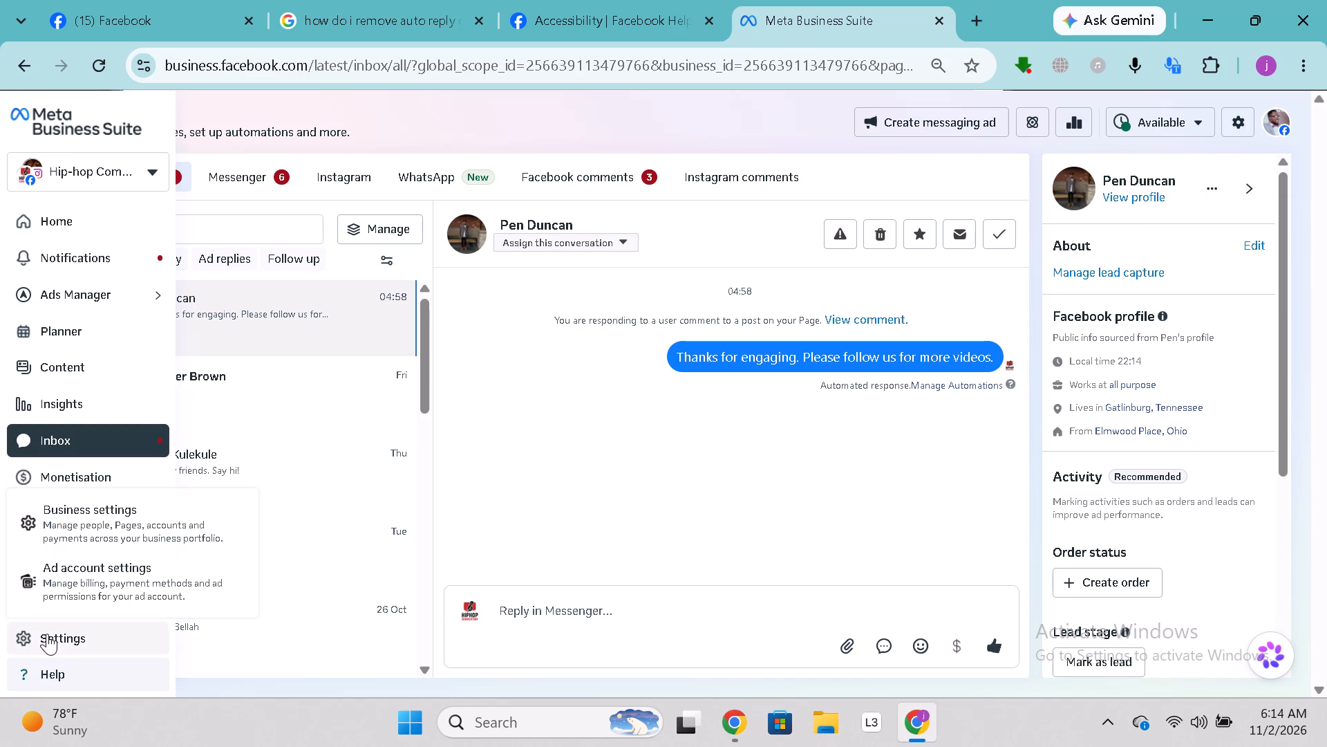
Return to the Inbox of the Hip-hop Comms business asset.
click(135, 434)
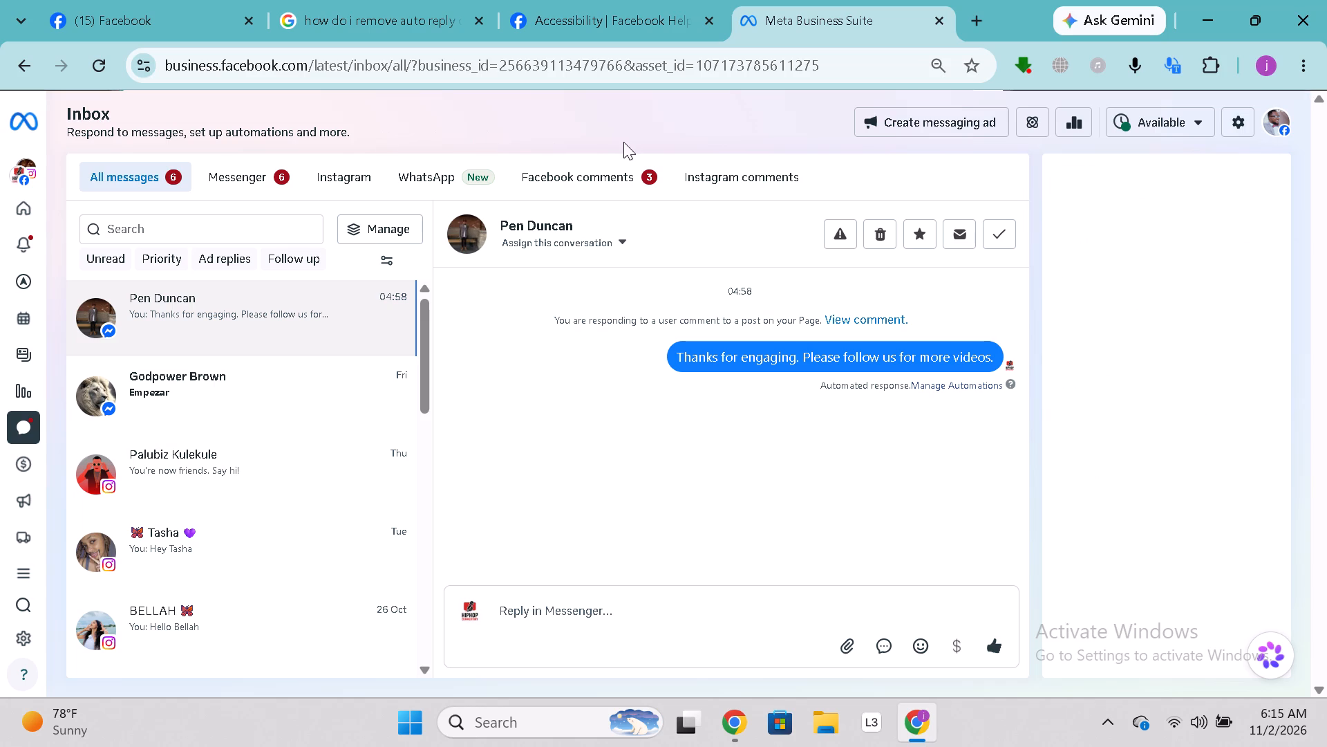
click(232, 125)
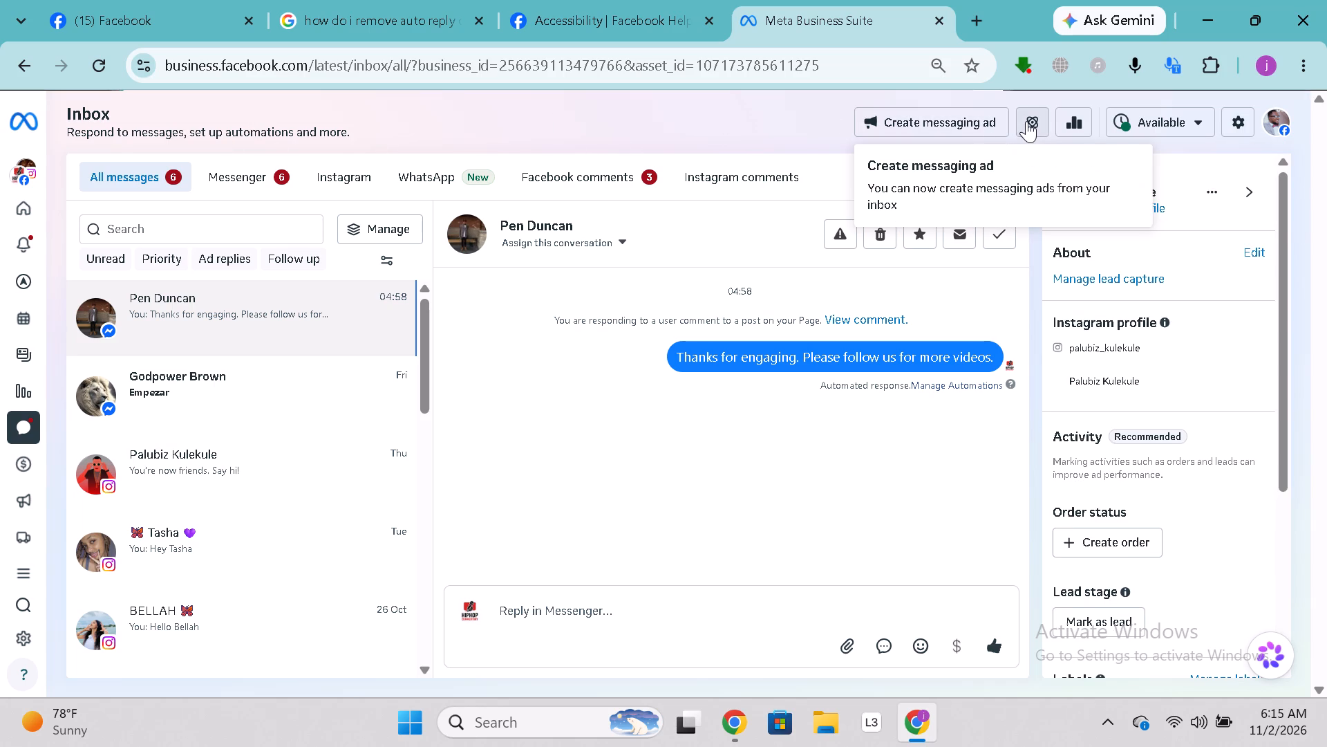
Check the inbox's availability status options, including the away message option.
click(1176, 118)
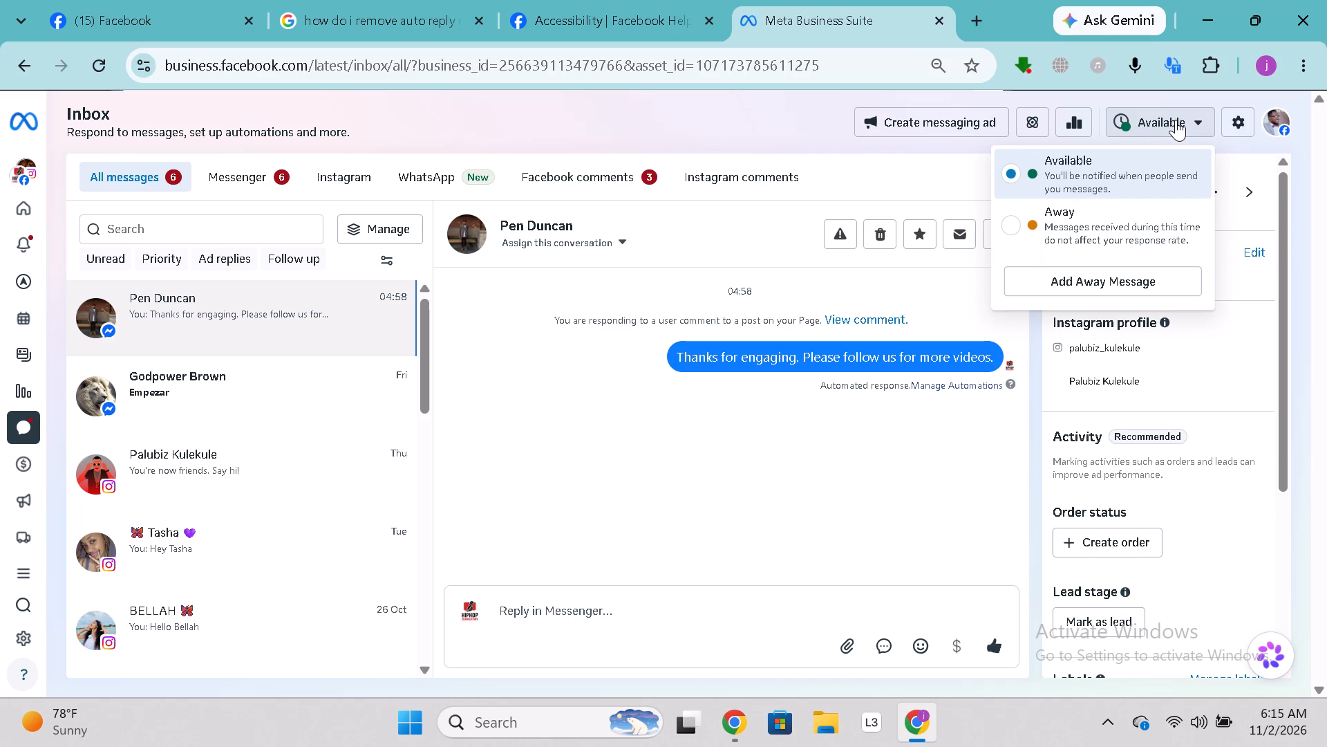
click(1176, 120)
Look at the messaging page of the inbox settings and the business asset list, and go back to the inbox.
click(1238, 119)
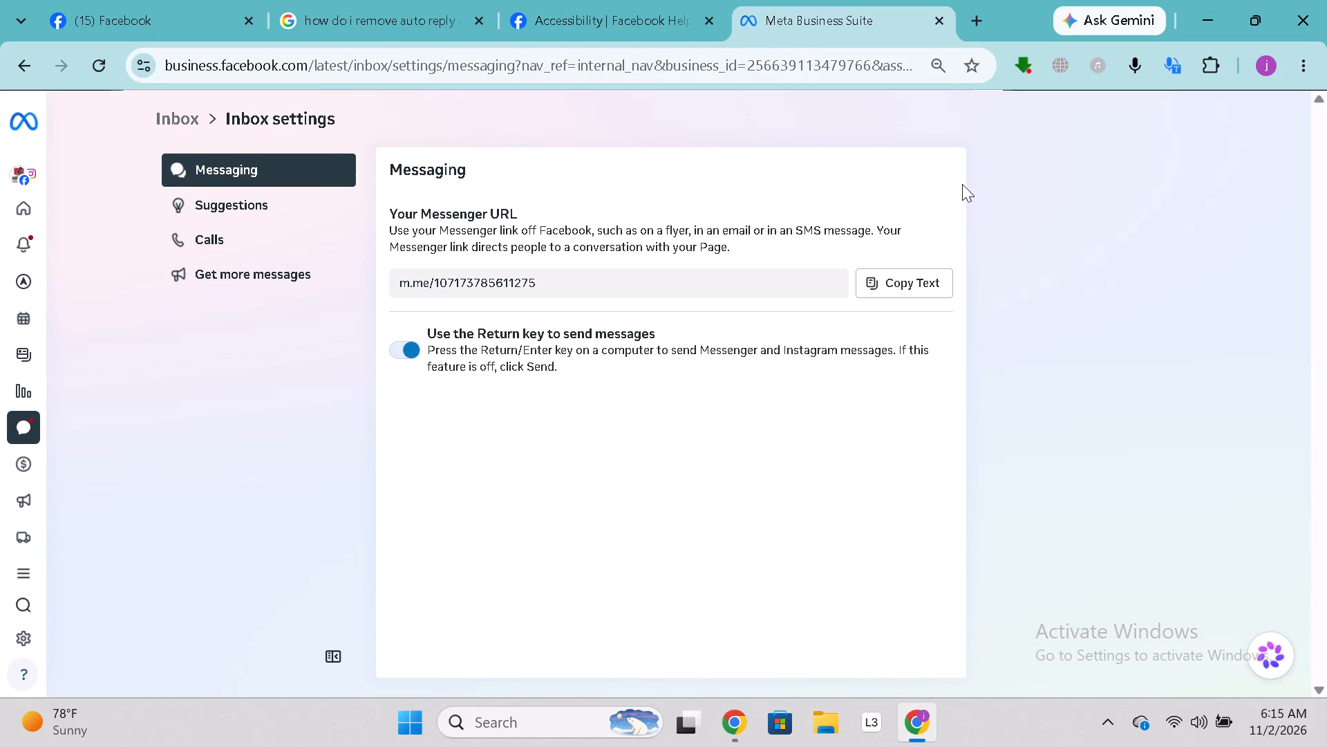
click(87, 179)
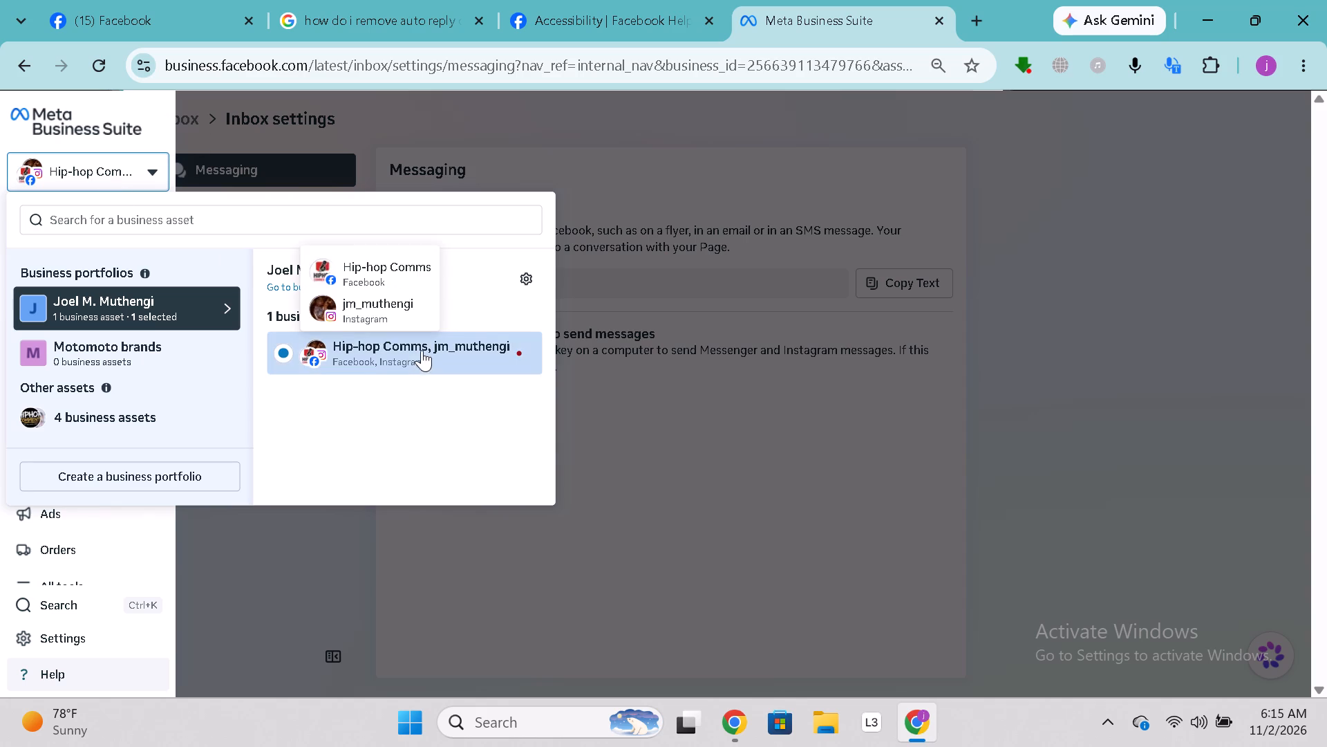
click(1174, 257)
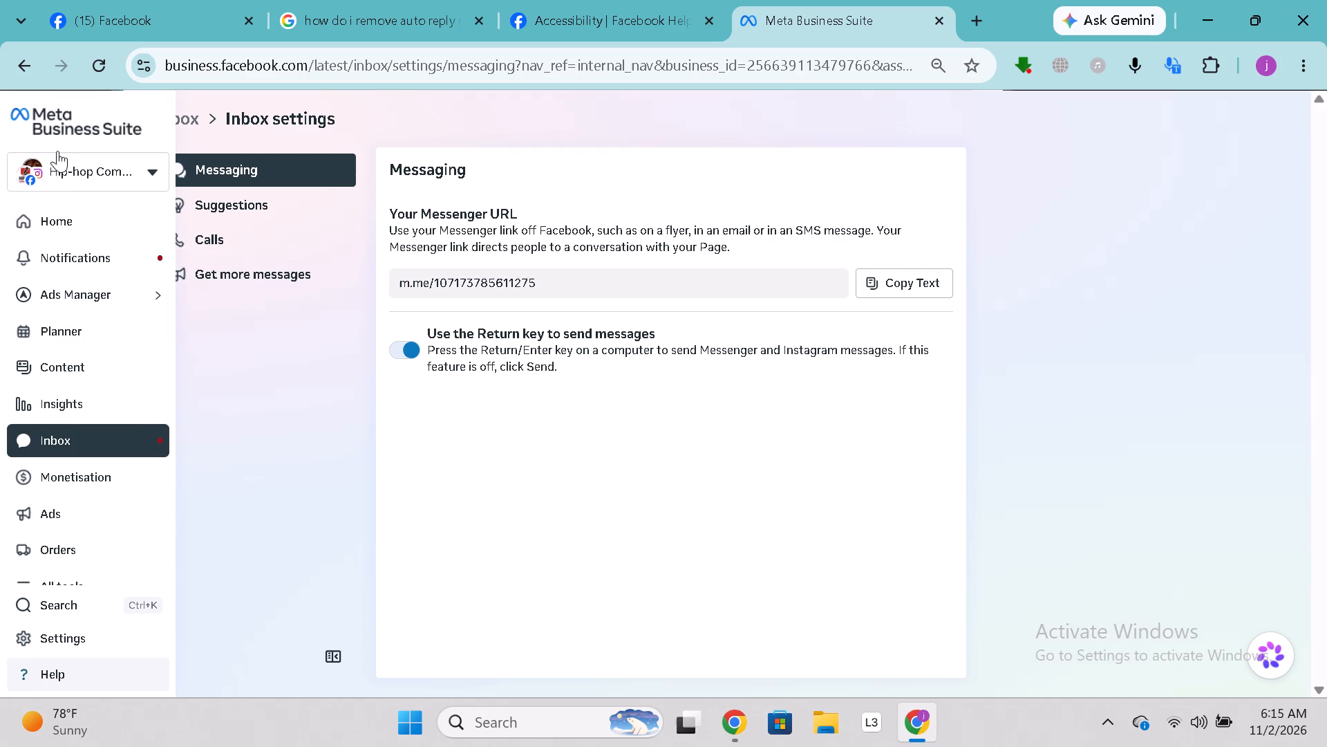
click(25, 57)
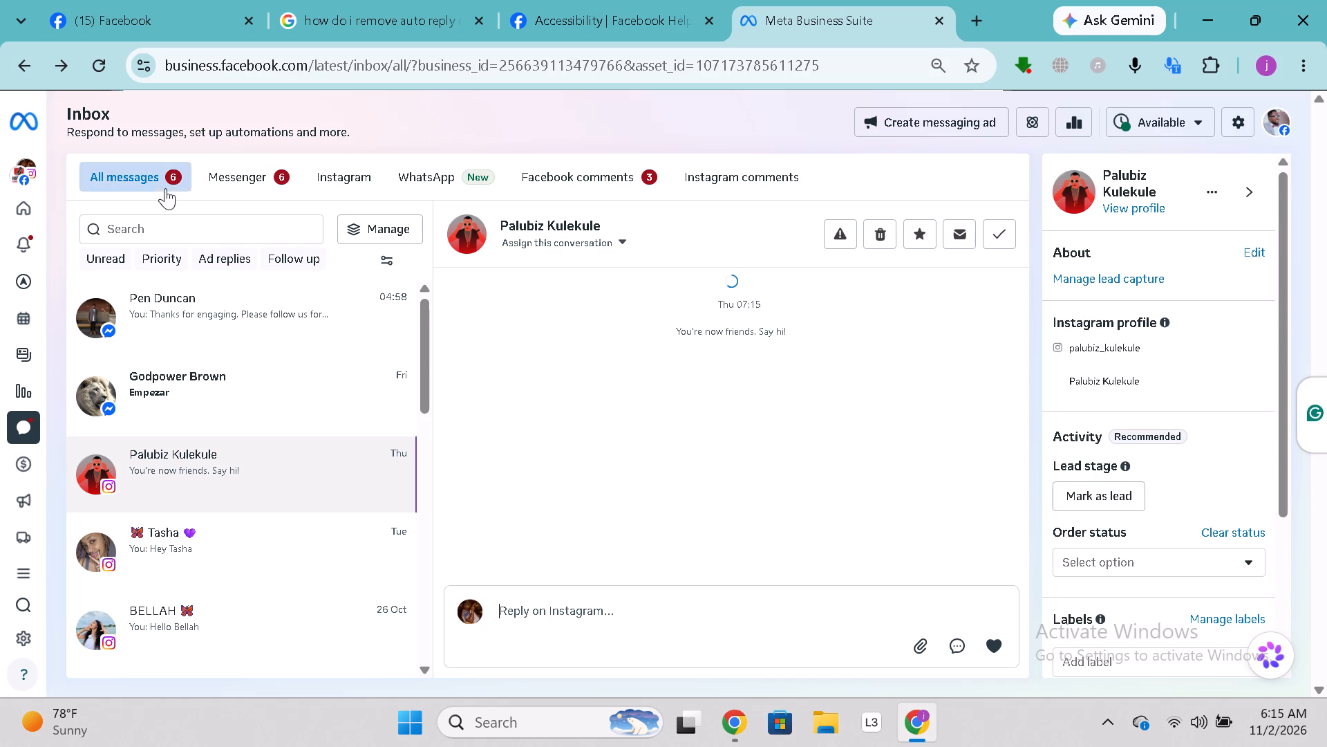
Show only the Messenger conversations and put their list into bulk management mode.
click(267, 178)
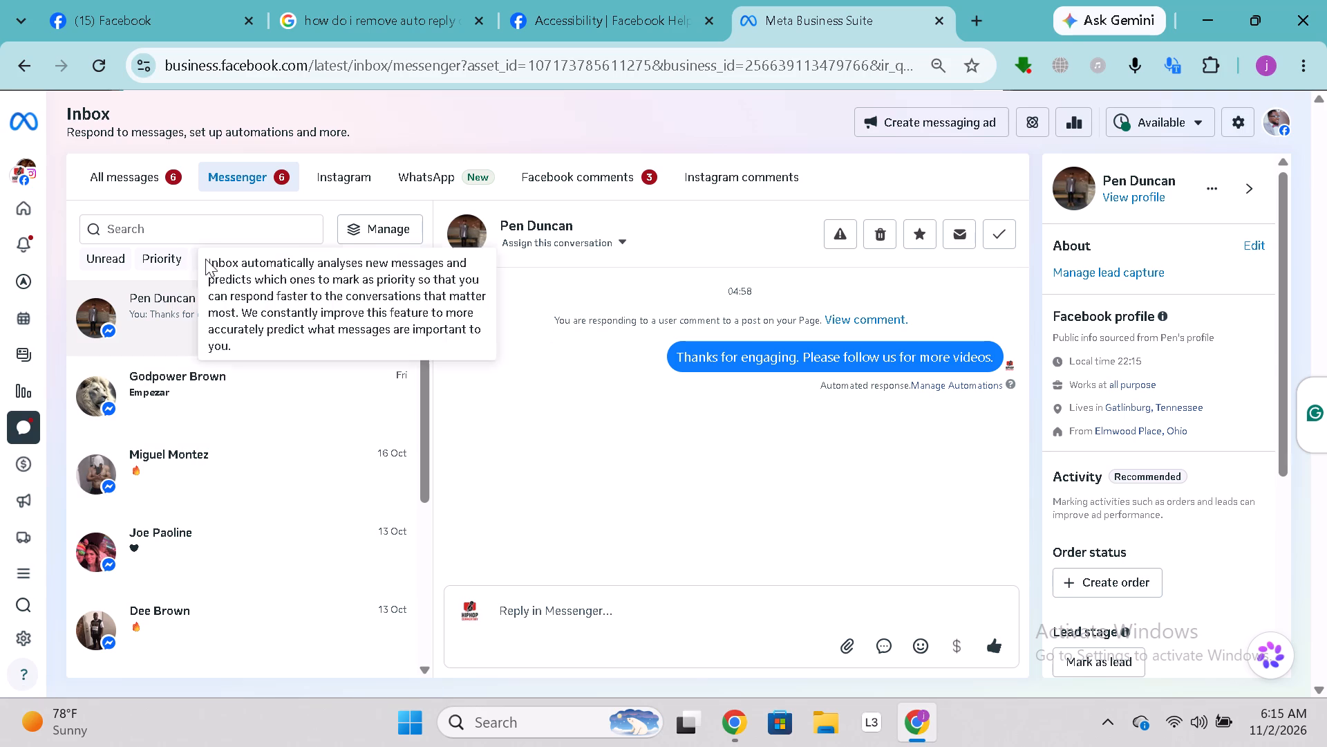
click(398, 235)
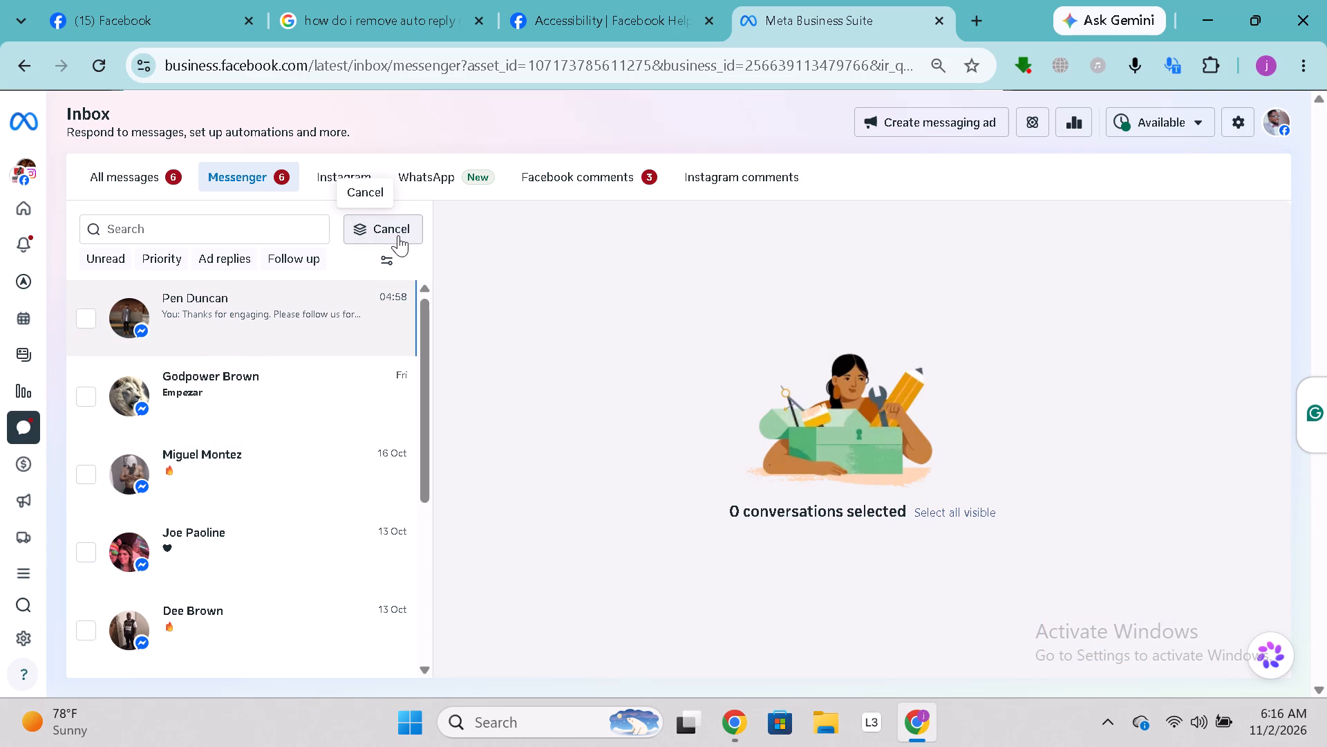
Examine the filters available for the Messenger conversations without applying any.
click(390, 257)
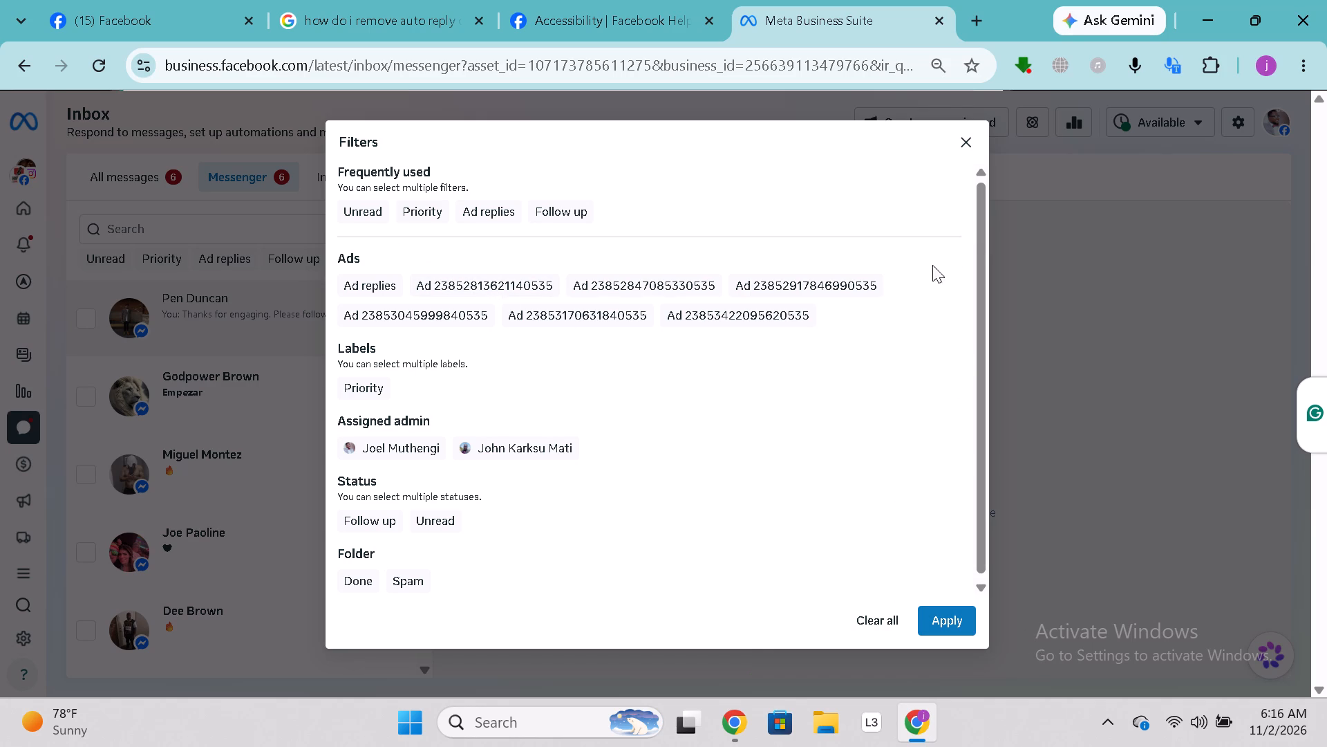
click(966, 144)
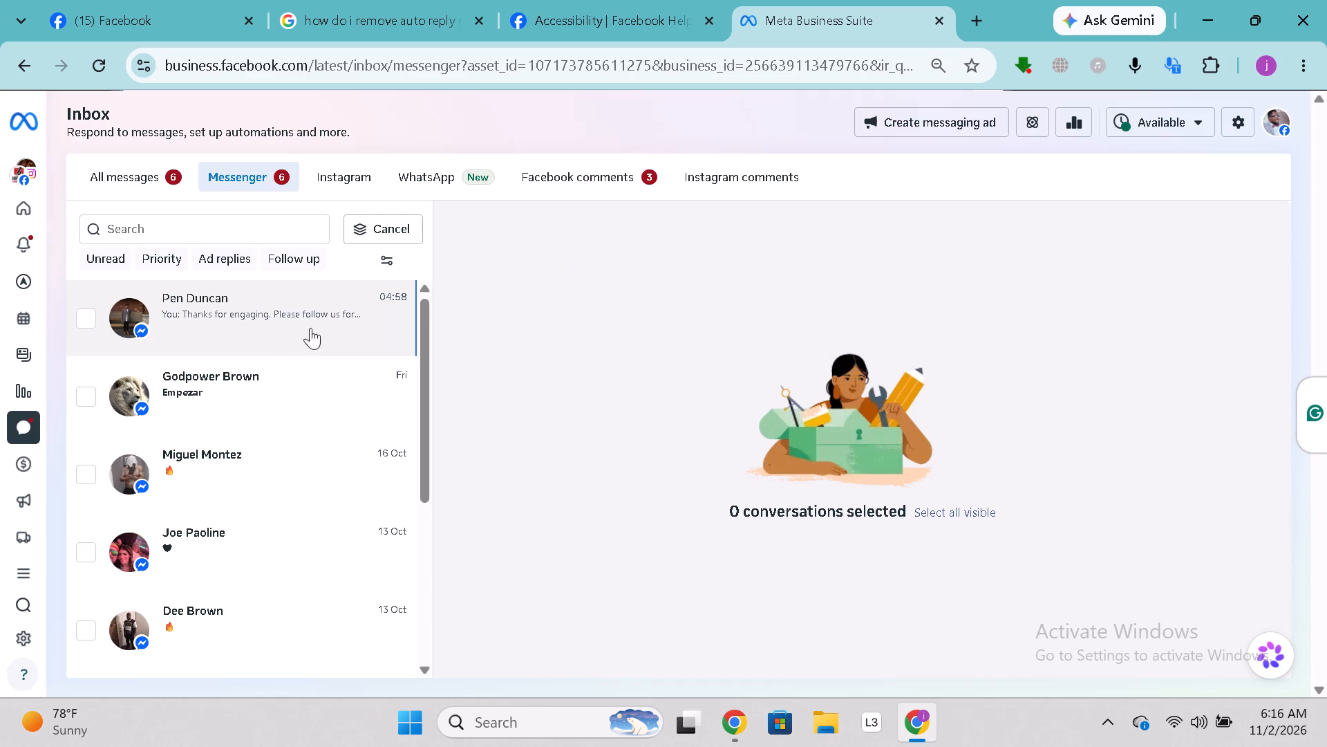
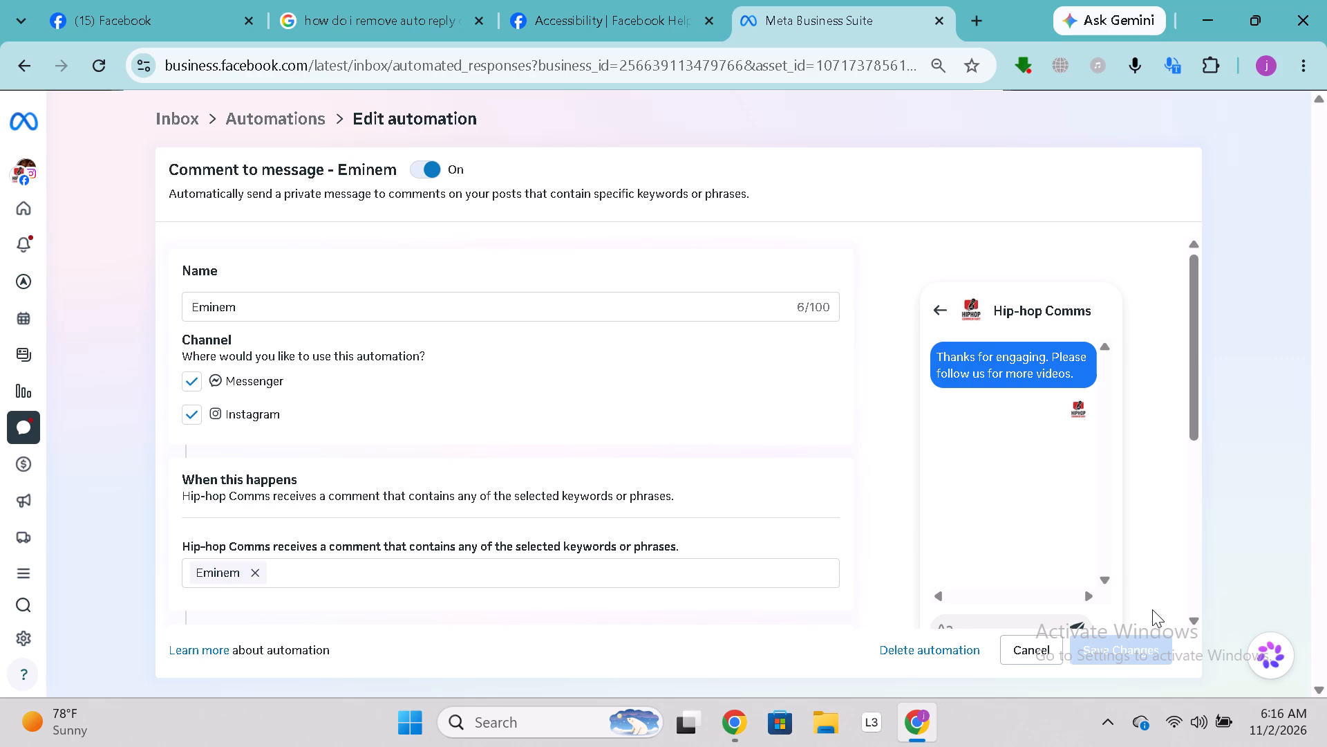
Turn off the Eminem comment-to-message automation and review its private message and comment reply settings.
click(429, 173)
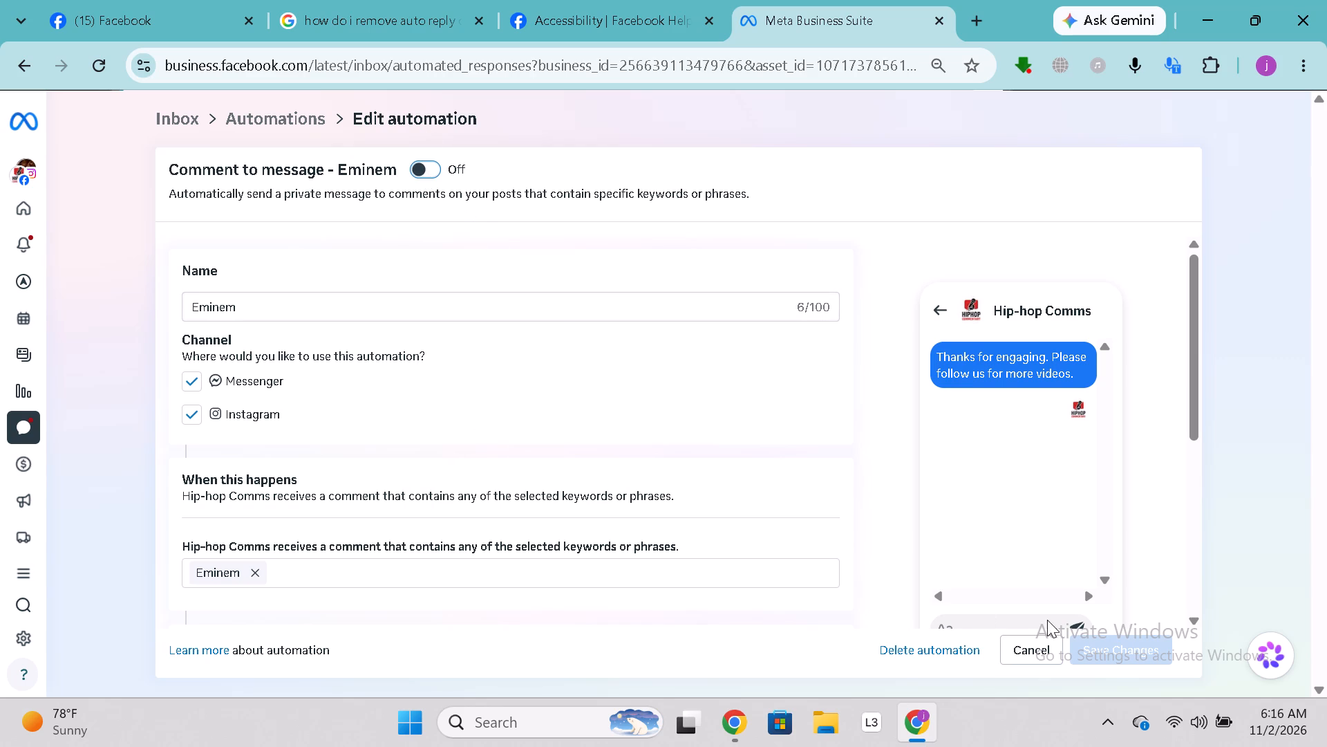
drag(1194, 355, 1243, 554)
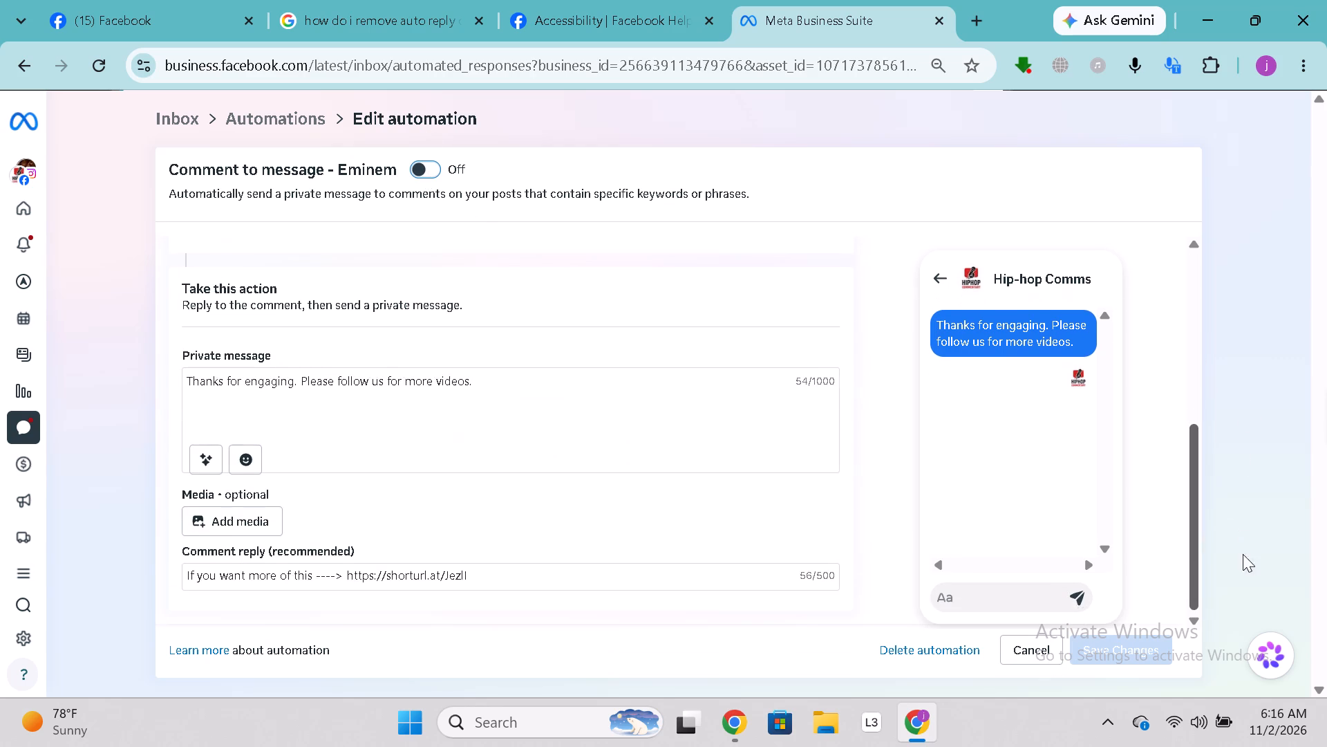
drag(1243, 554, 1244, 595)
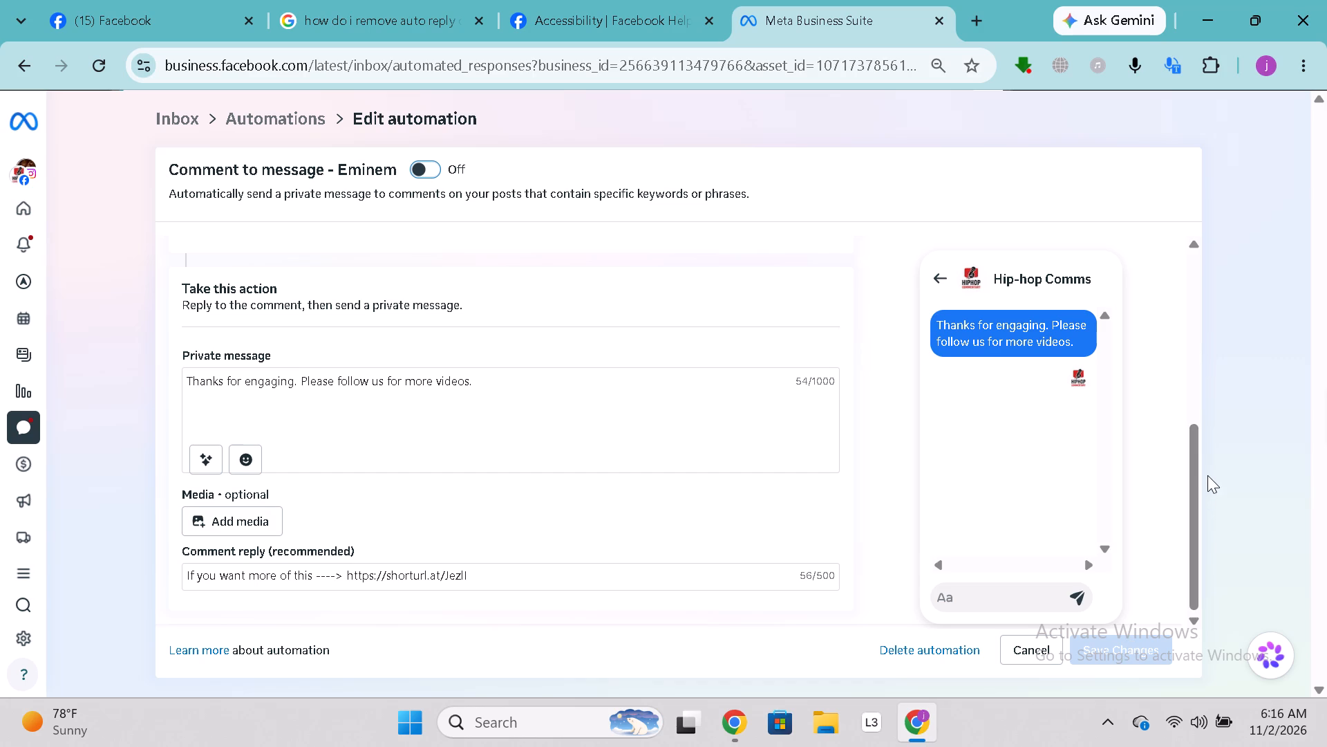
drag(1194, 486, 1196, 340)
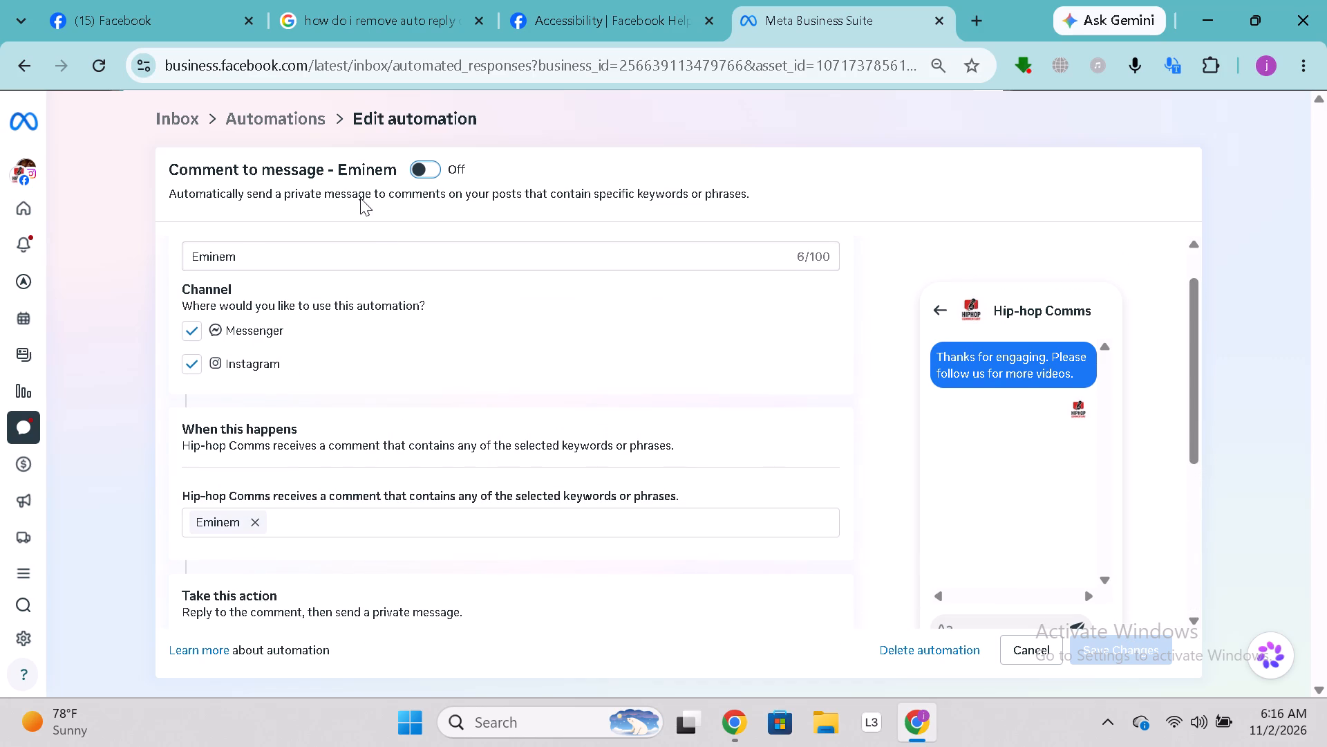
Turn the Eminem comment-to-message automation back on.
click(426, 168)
Review the keyword and reply settings of the Comment to message - Eminem automation and return to the Automations list without saving.
scroll(449, 501, down, 5)
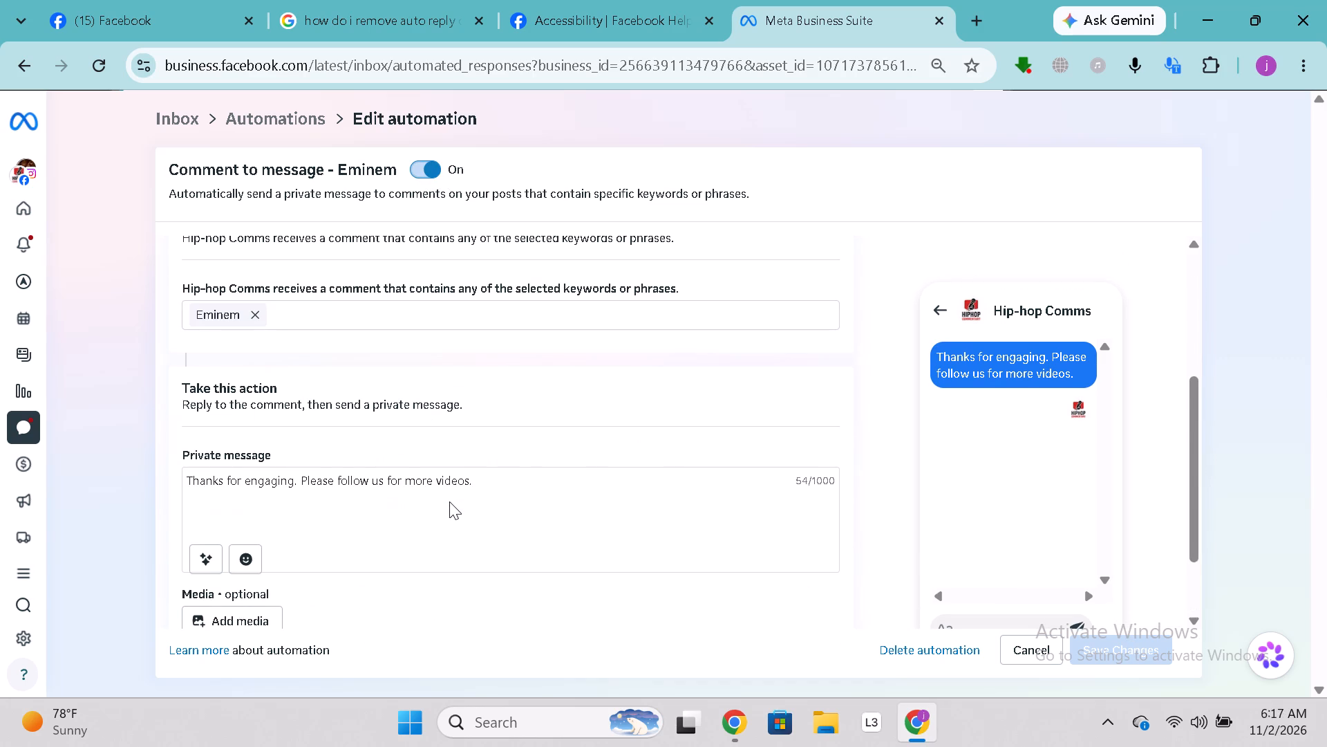
scroll(449, 501, down, 3)
click(23, 63)
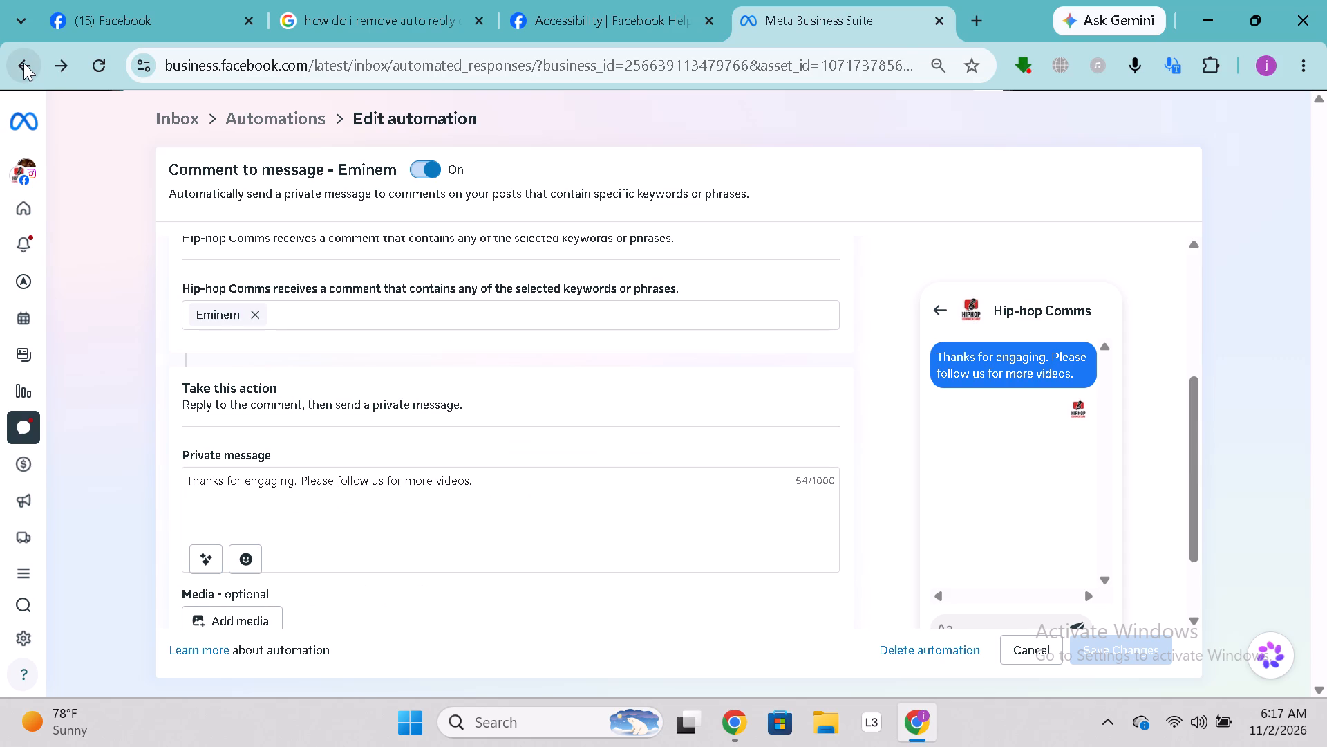
click(1033, 652)
Check the existing automations for Hip-hop Comms and view the full set of suggested automations.
scroll(543, 548, down, 3)
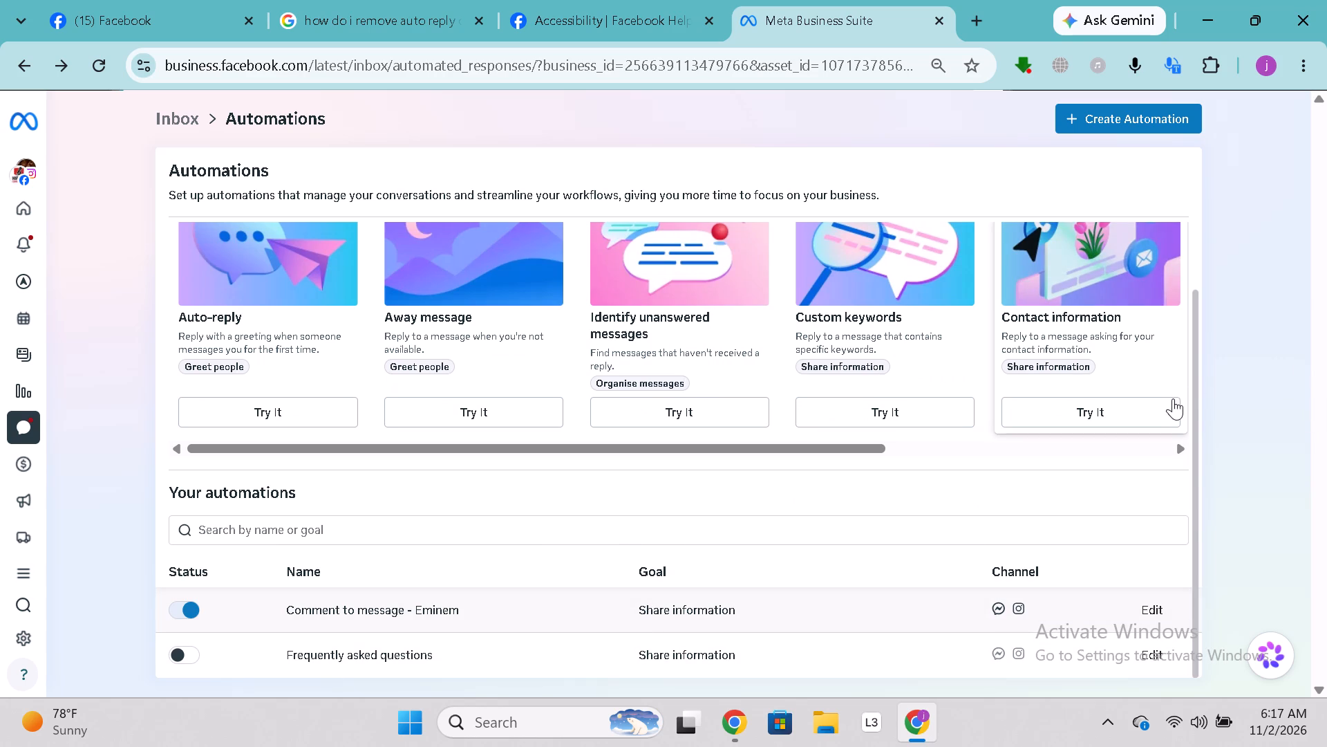
drag(1200, 383, 1218, 232)
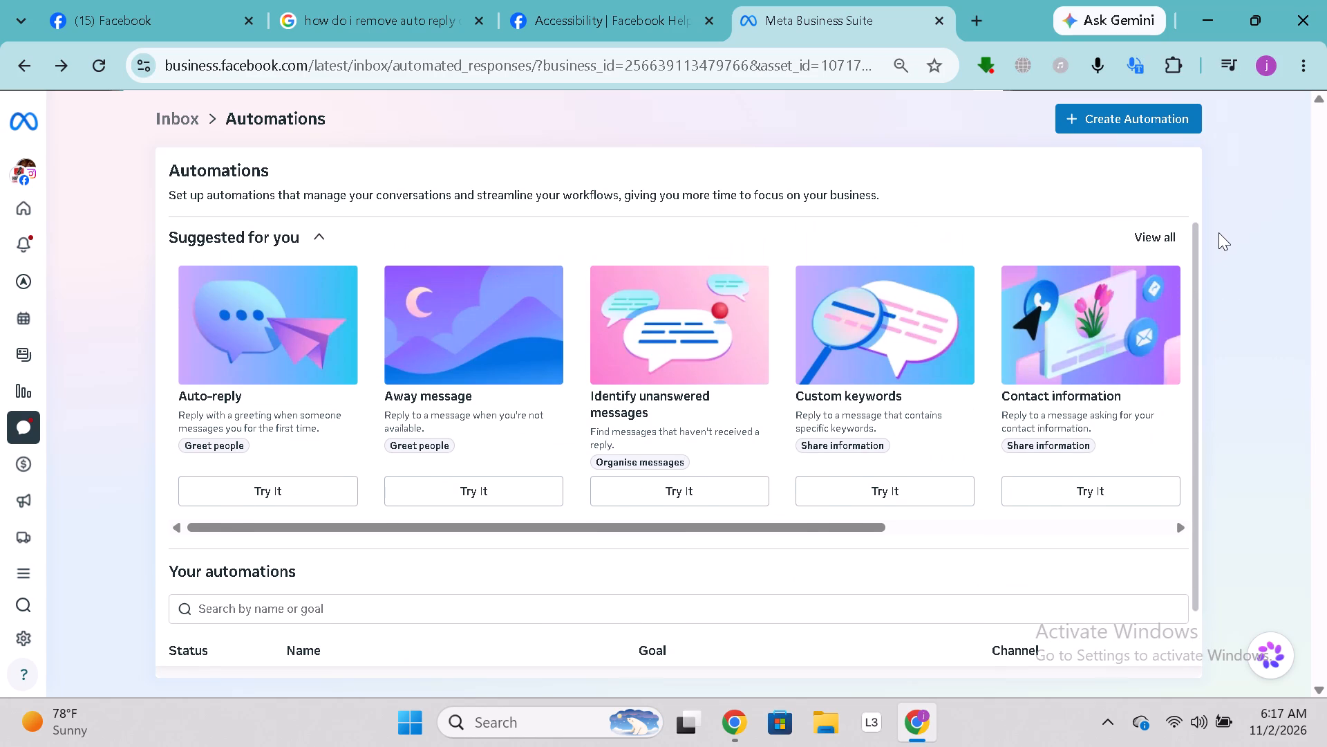
drag(1218, 232, 1225, 272)
click(1169, 233)
scroll(971, 392, down, 2)
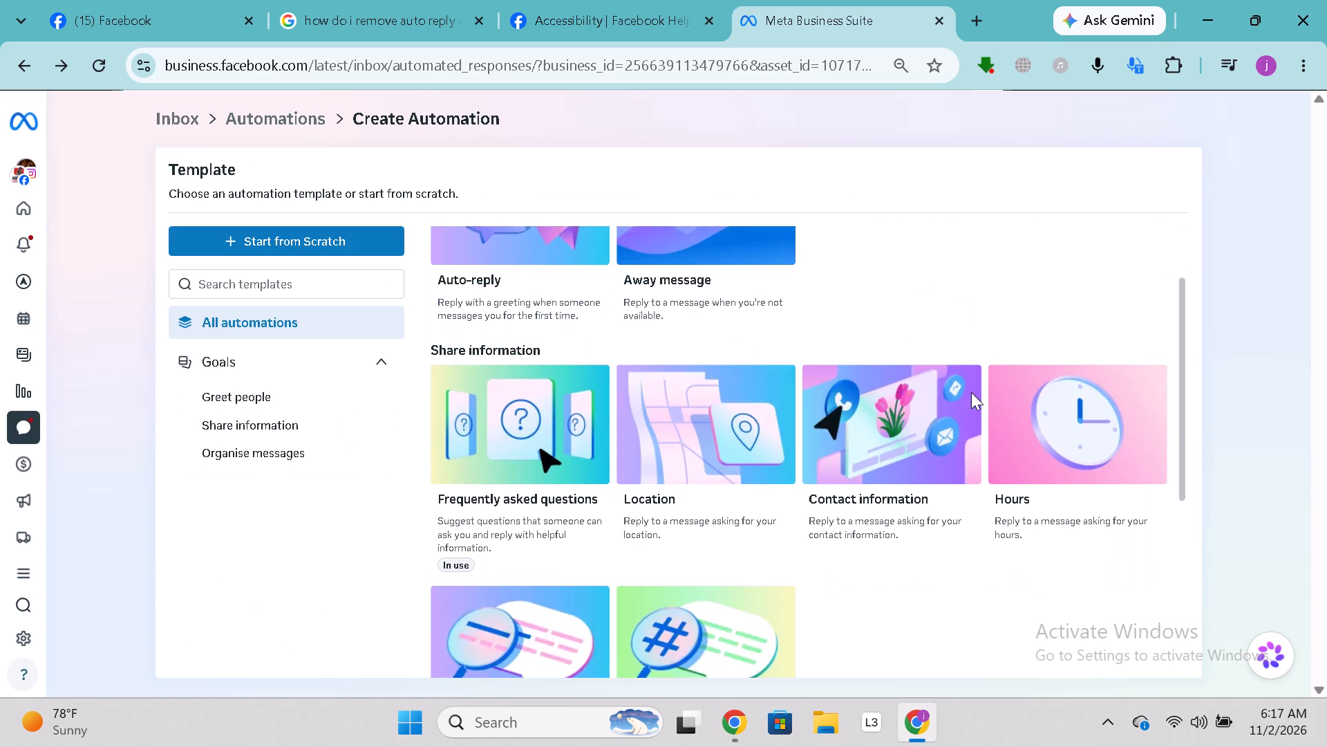
Look through all the available automation templates for Hip-hop Comms and return to the Automations list.
scroll(971, 392, down, 7)
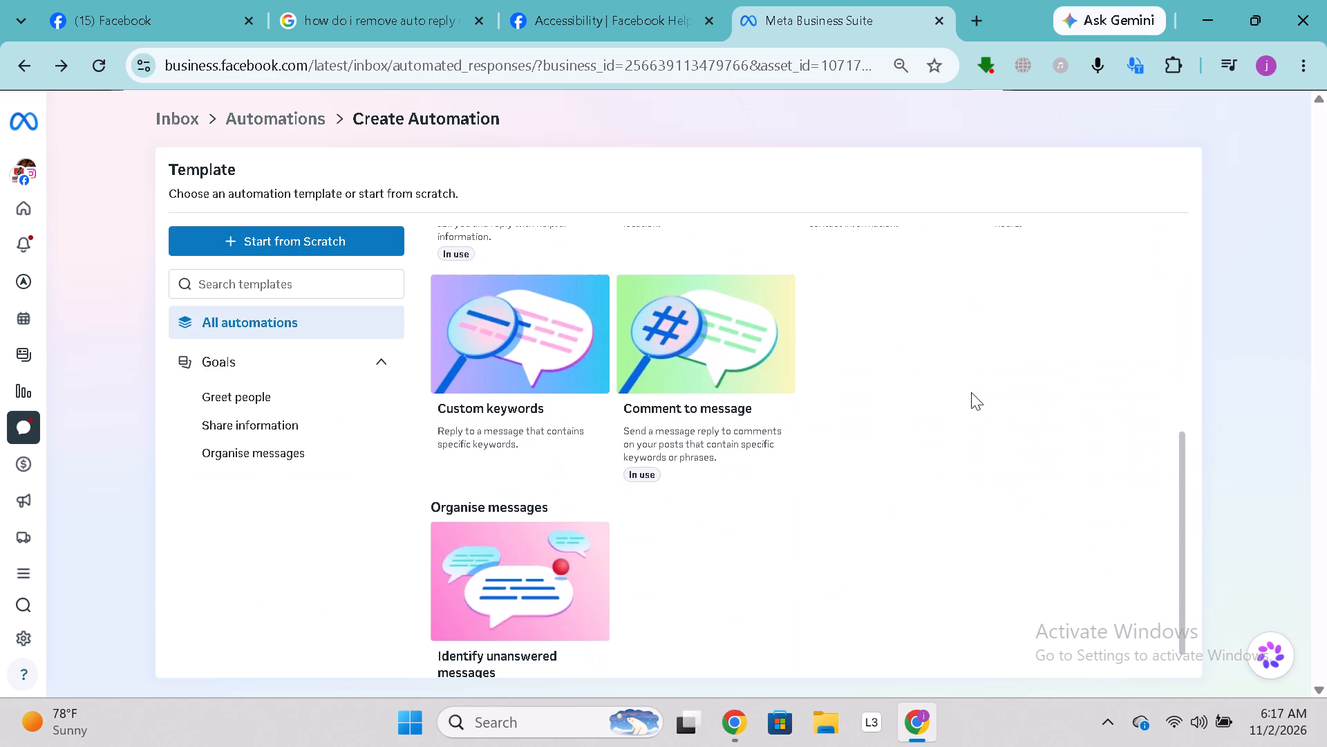
scroll(971, 392, up, 10)
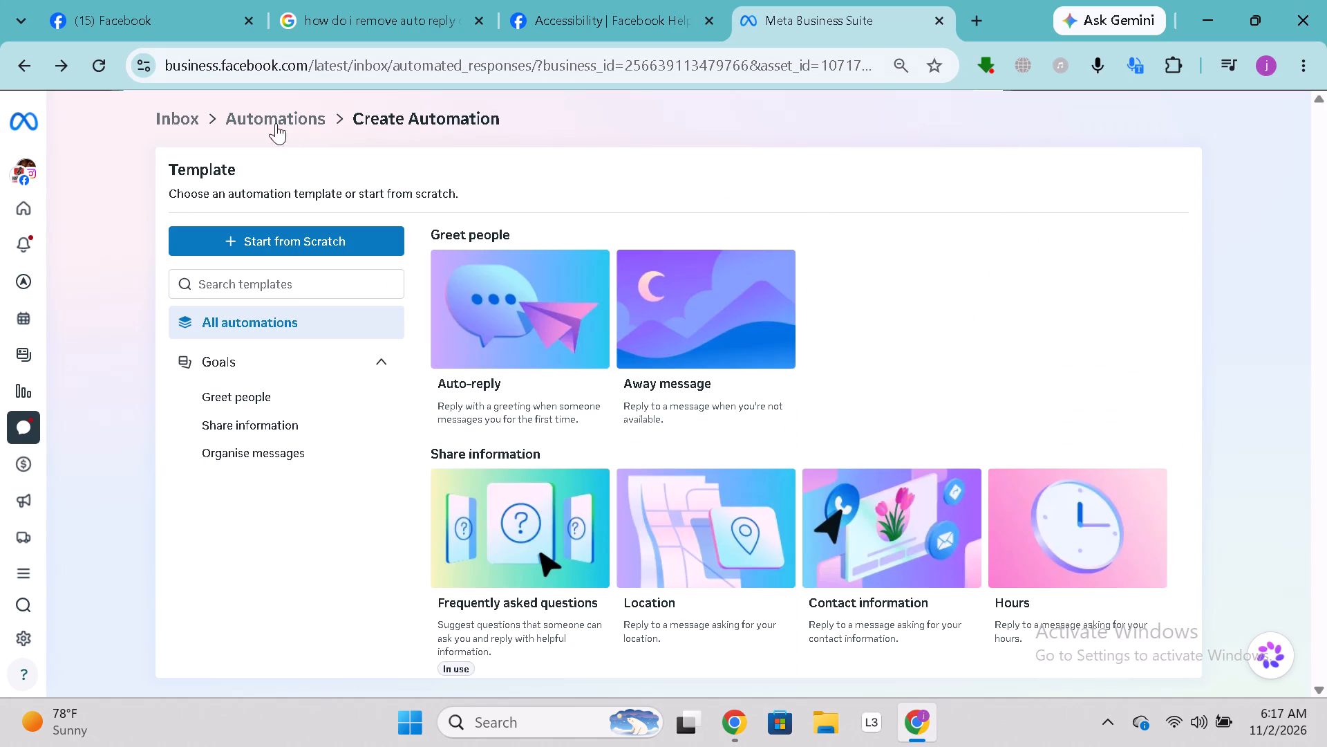
click(296, 116)
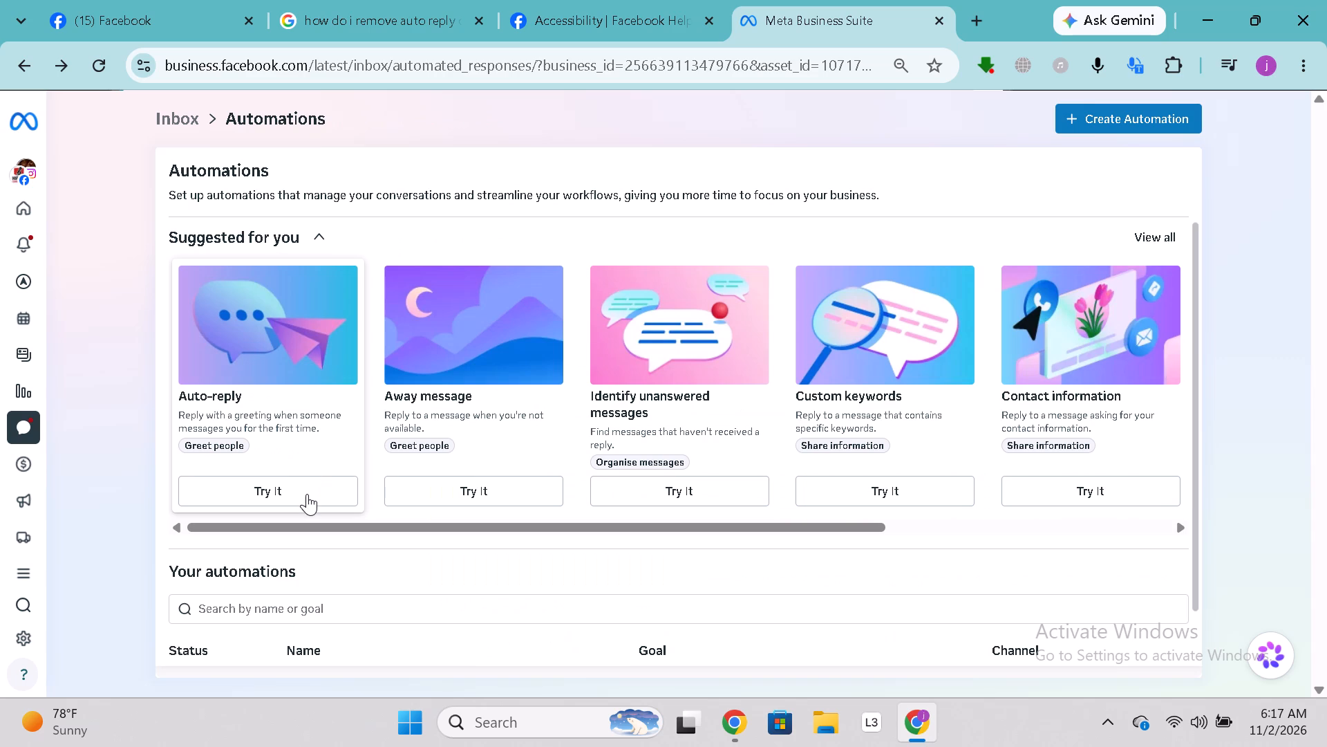
Open the suggested Auto-reply automation, review its settings, save it switched off, and check the Automations list.
click(308, 494)
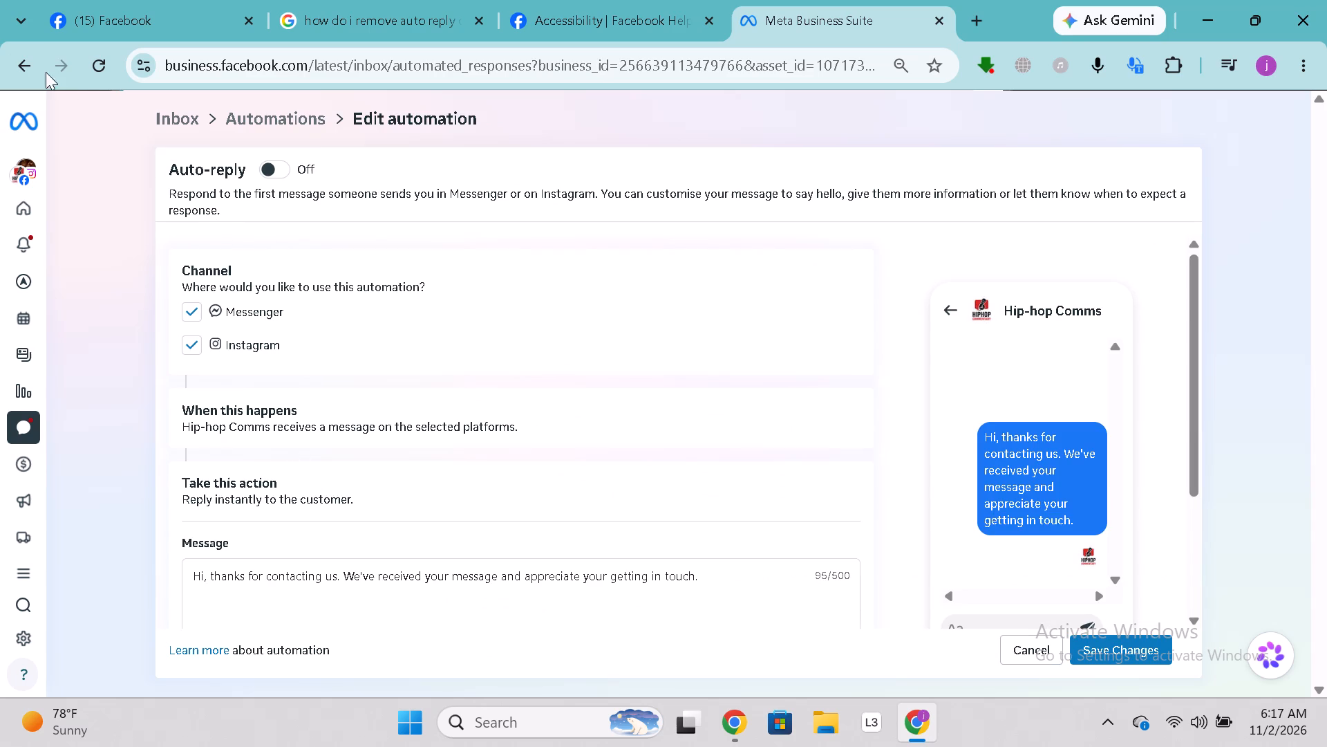
click(30, 60)
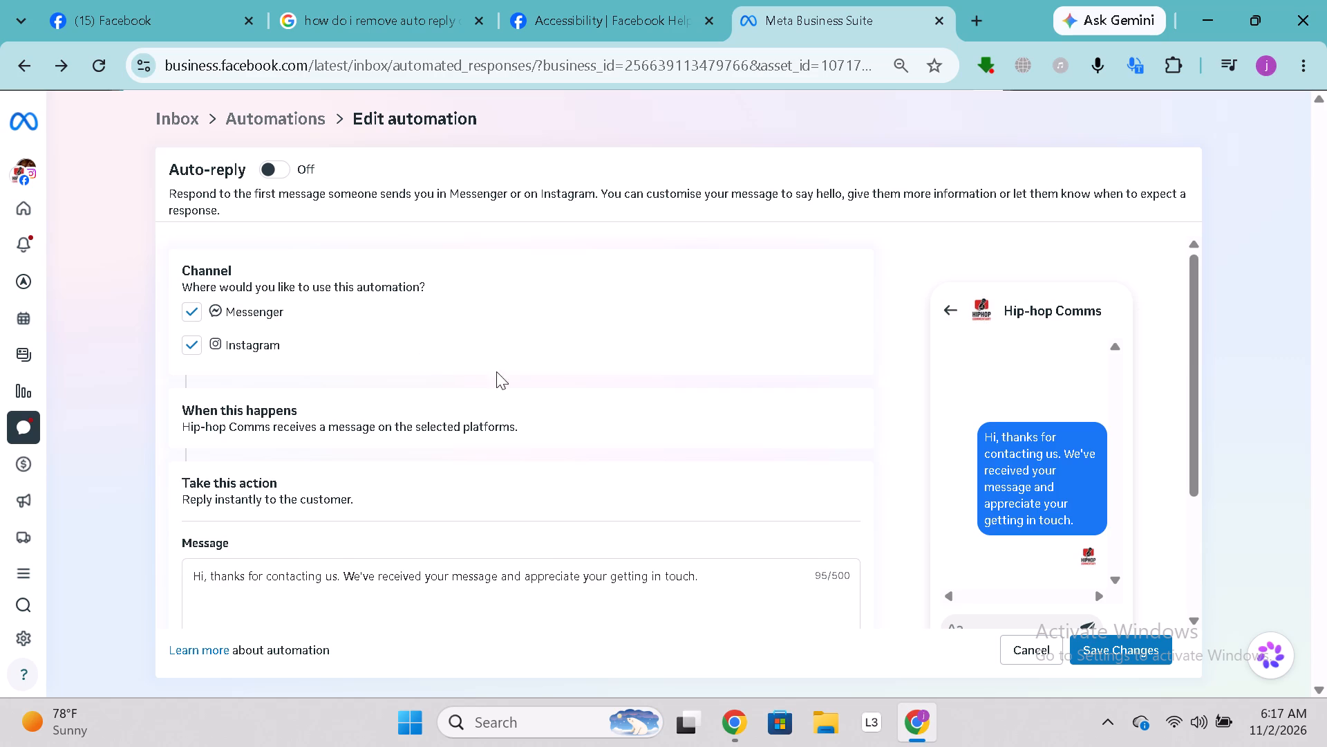
scroll(516, 387, down, 4)
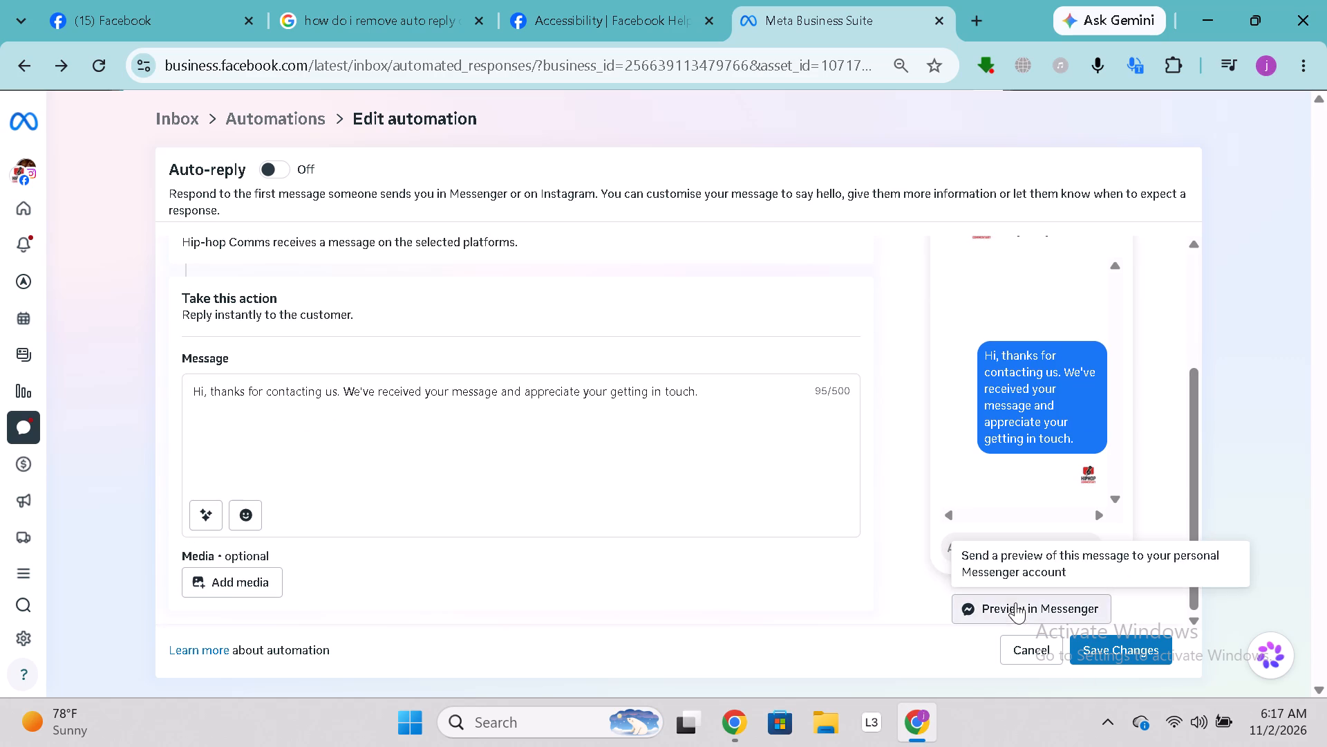
click(1022, 645)
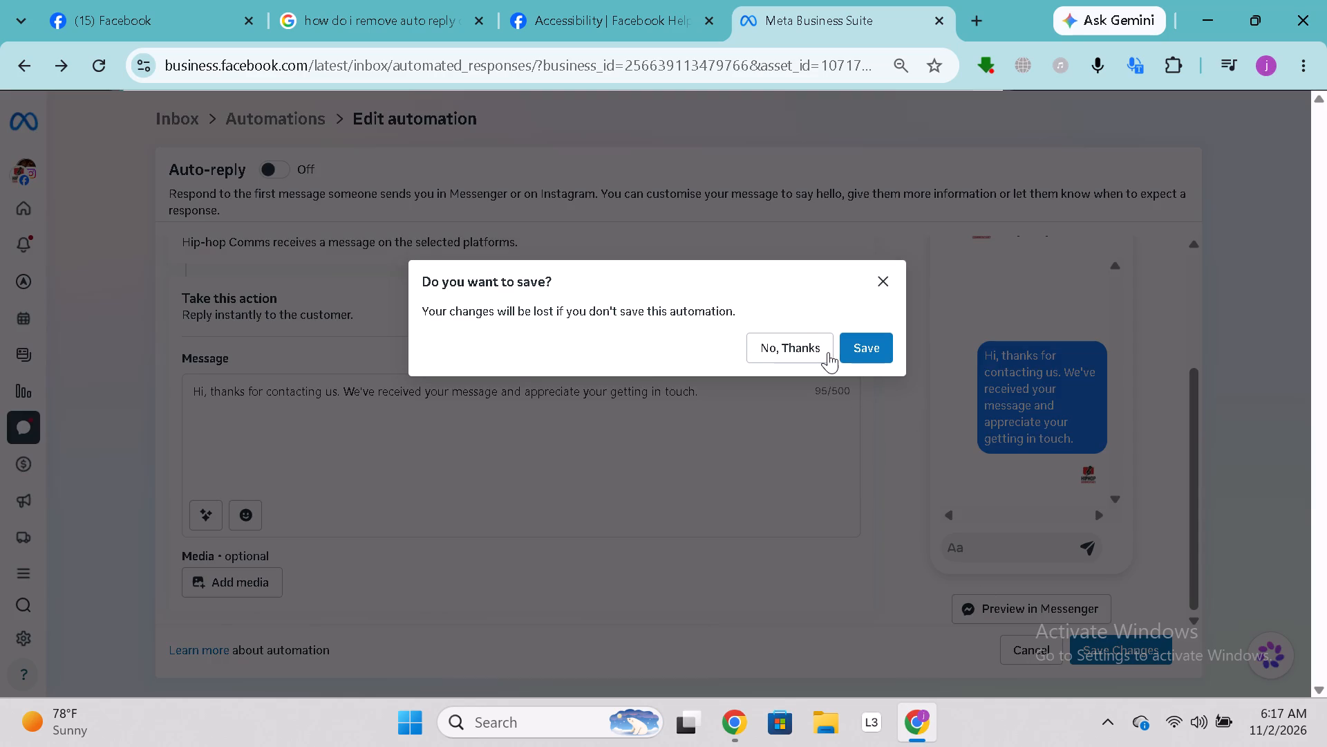
click(823, 351)
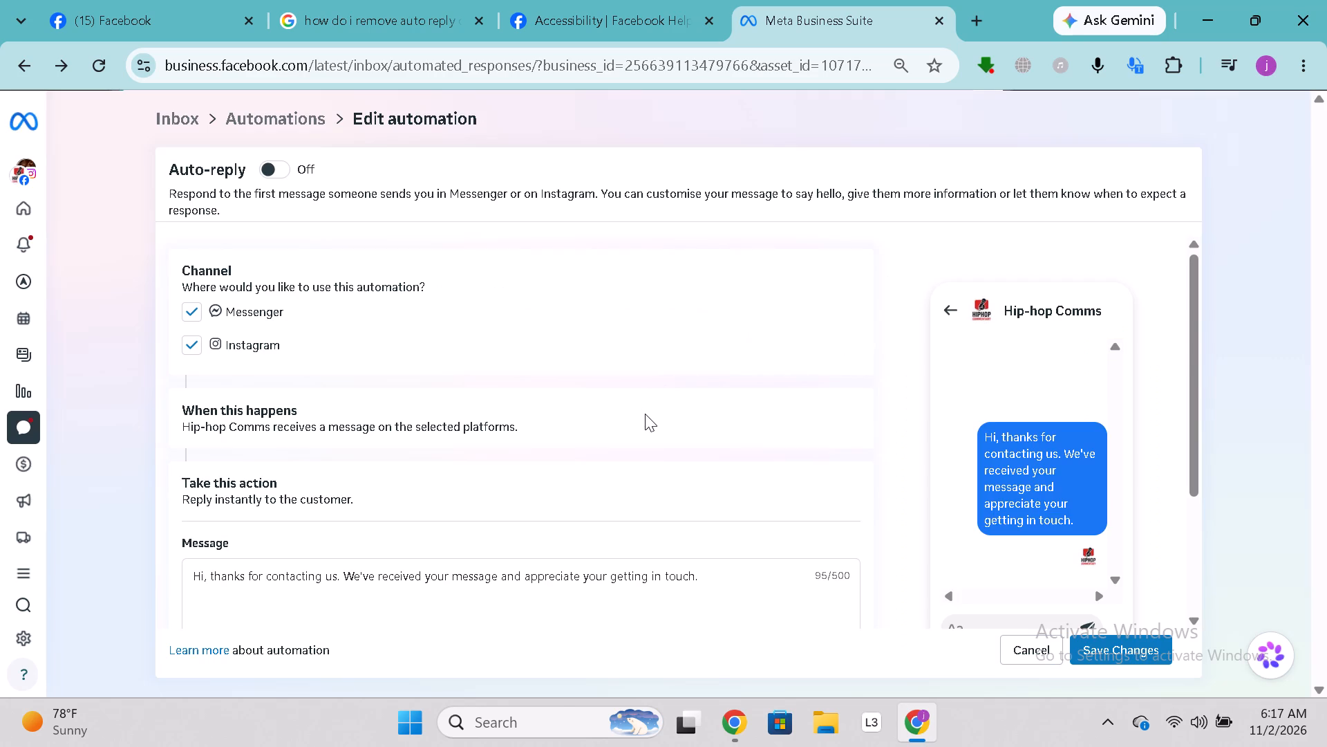
scroll(646, 415, down, 3)
scroll(646, 415, up, 3)
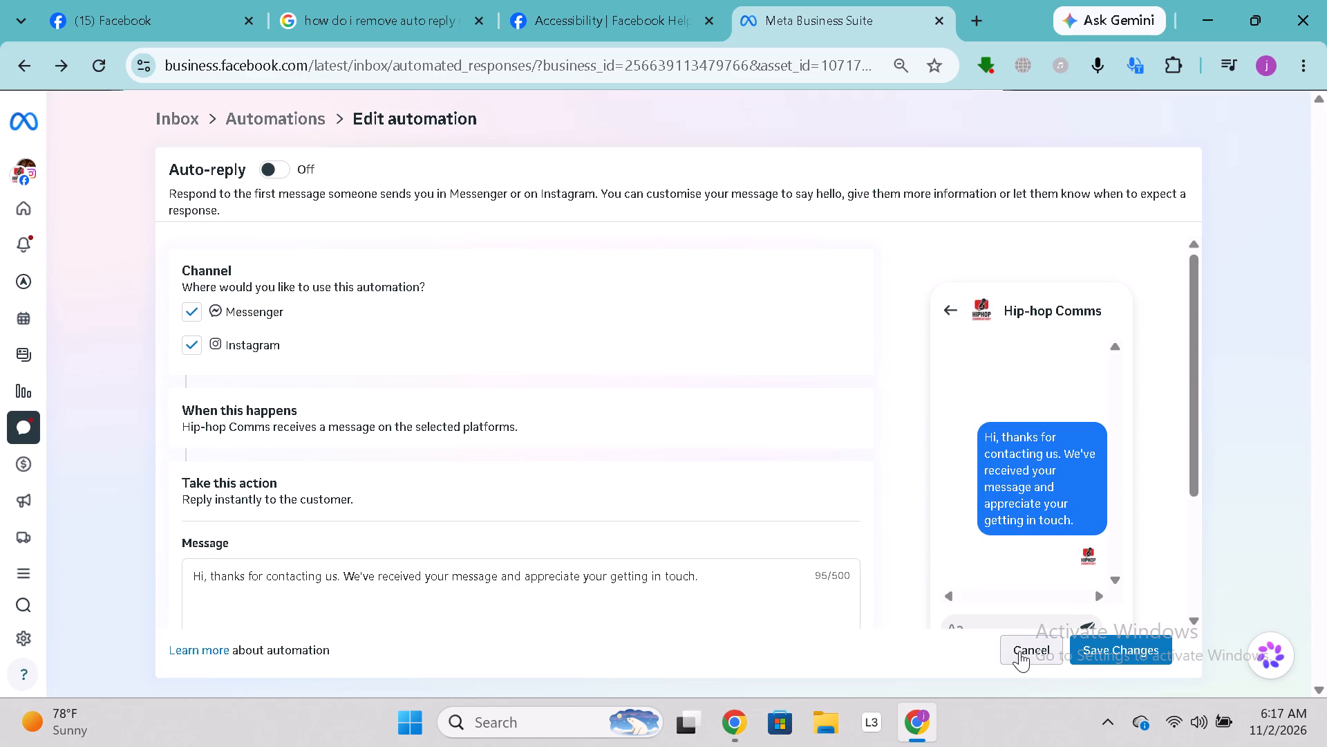
click(1024, 652)
click(870, 348)
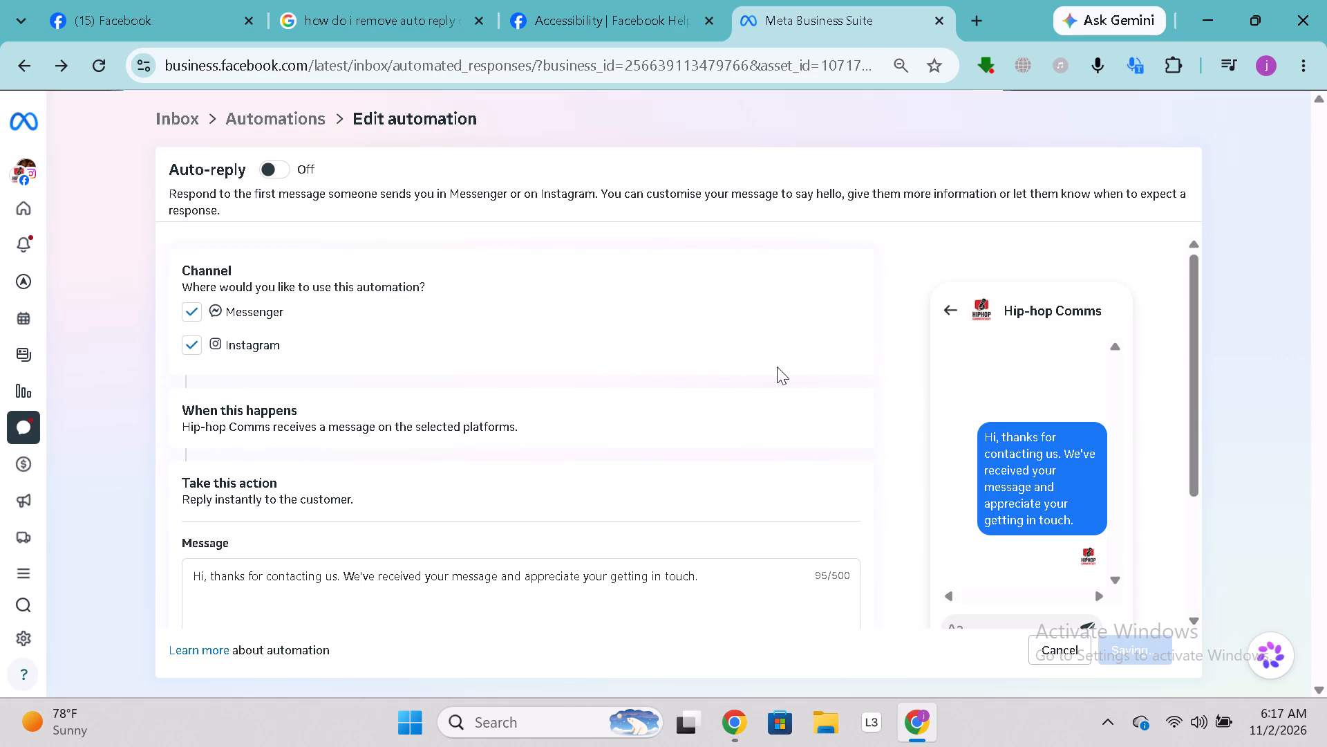
scroll(527, 367, down, 2)
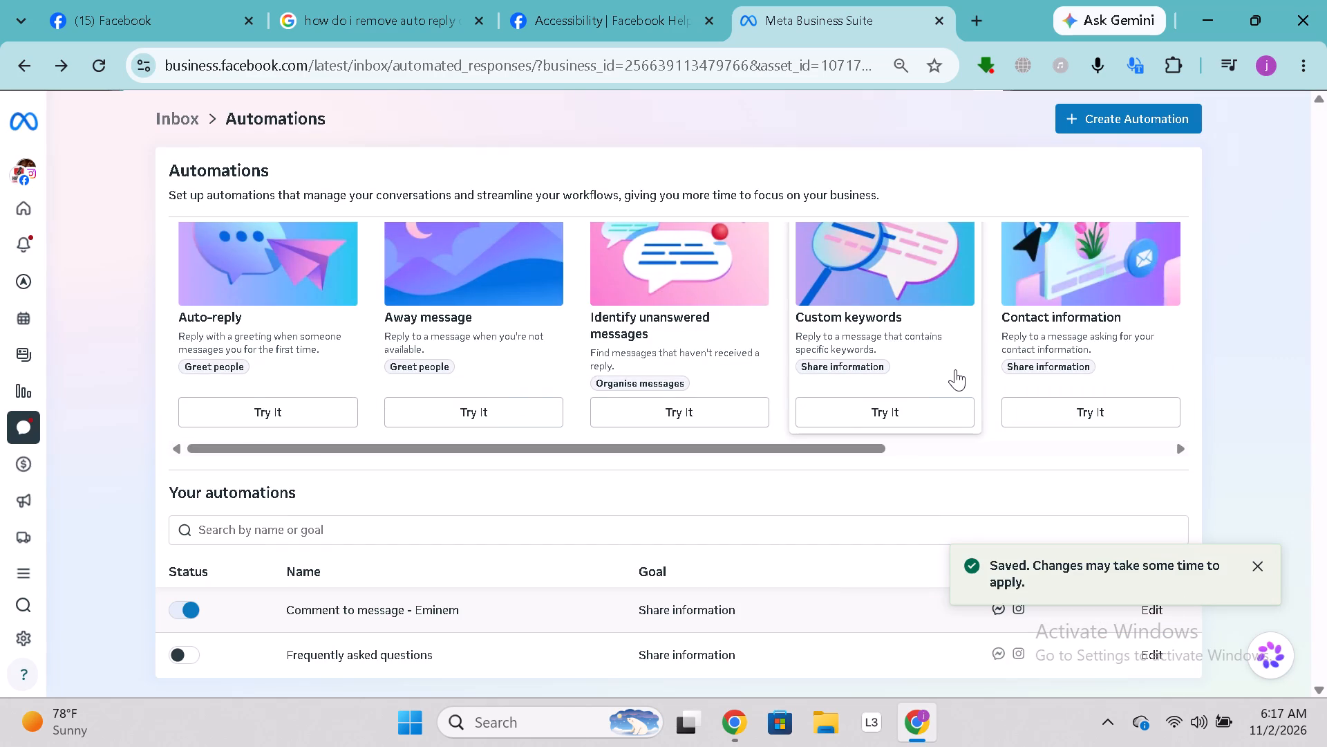
scroll(962, 369, down, 4)
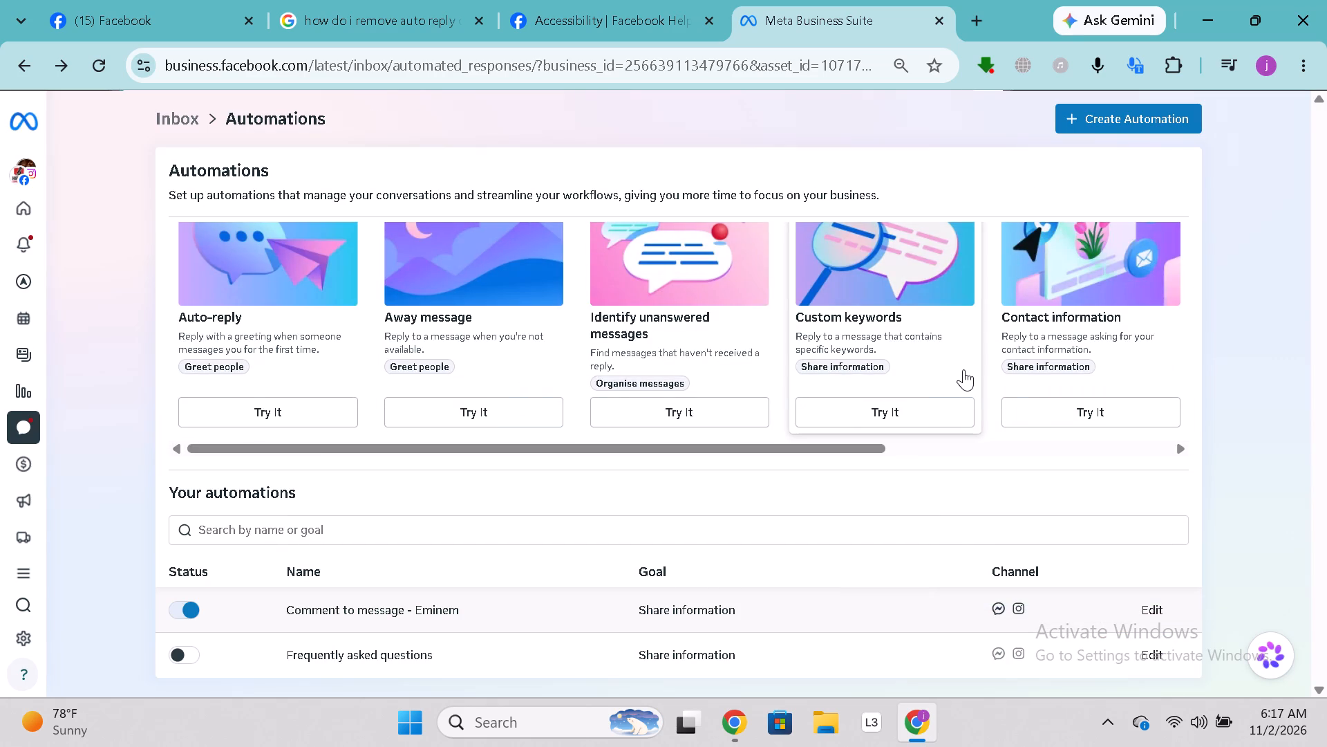
scroll(963, 369, down, 3)
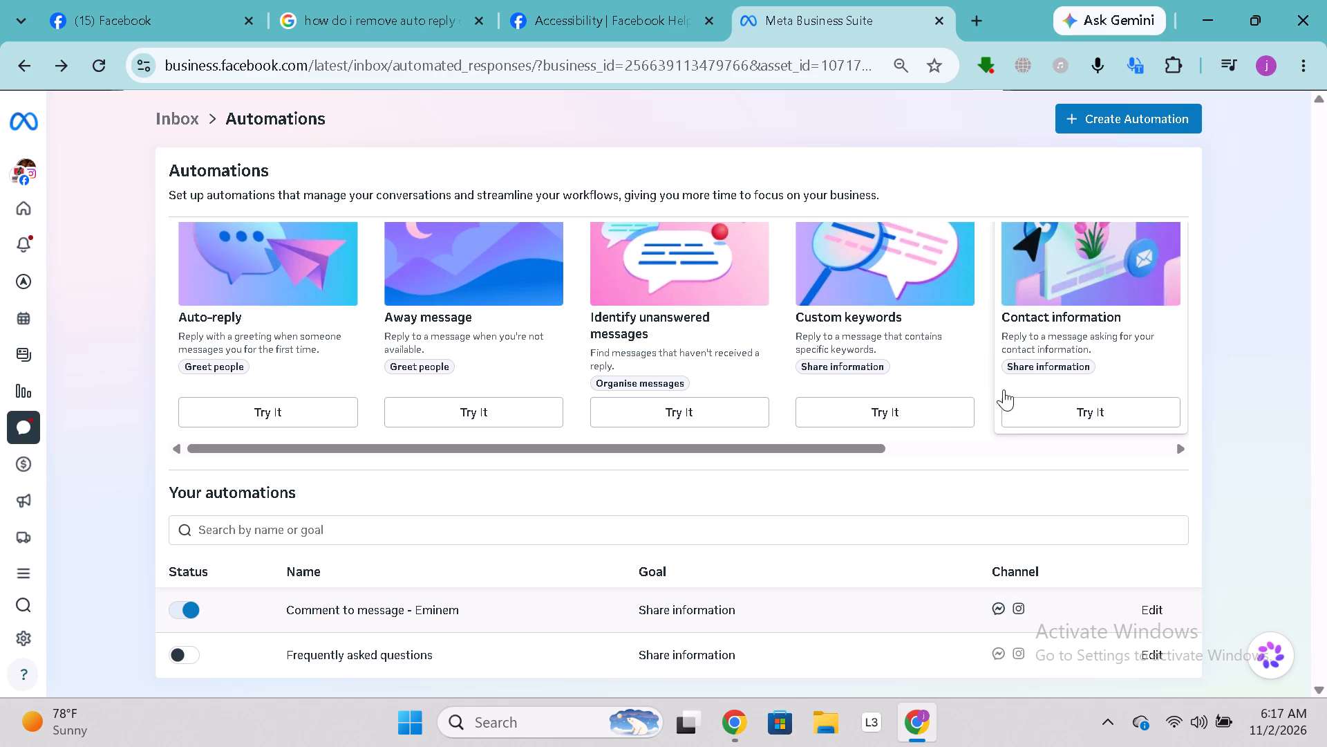
scroll(893, 388, up, 7)
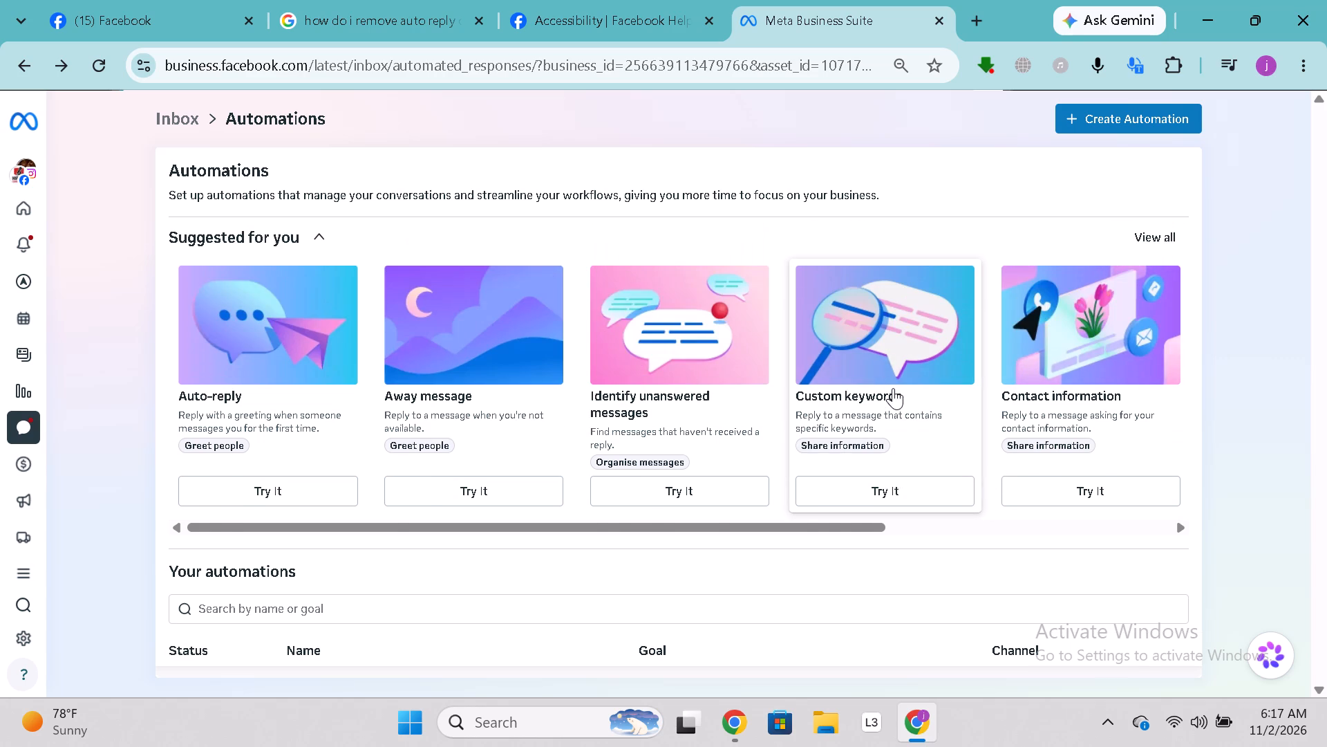
scroll(893, 388, up, 2)
In the Google results, ask the follow-up "it comment not inbox" and read the suggested methods for stopping comment auto-replies.
click(366, 10)
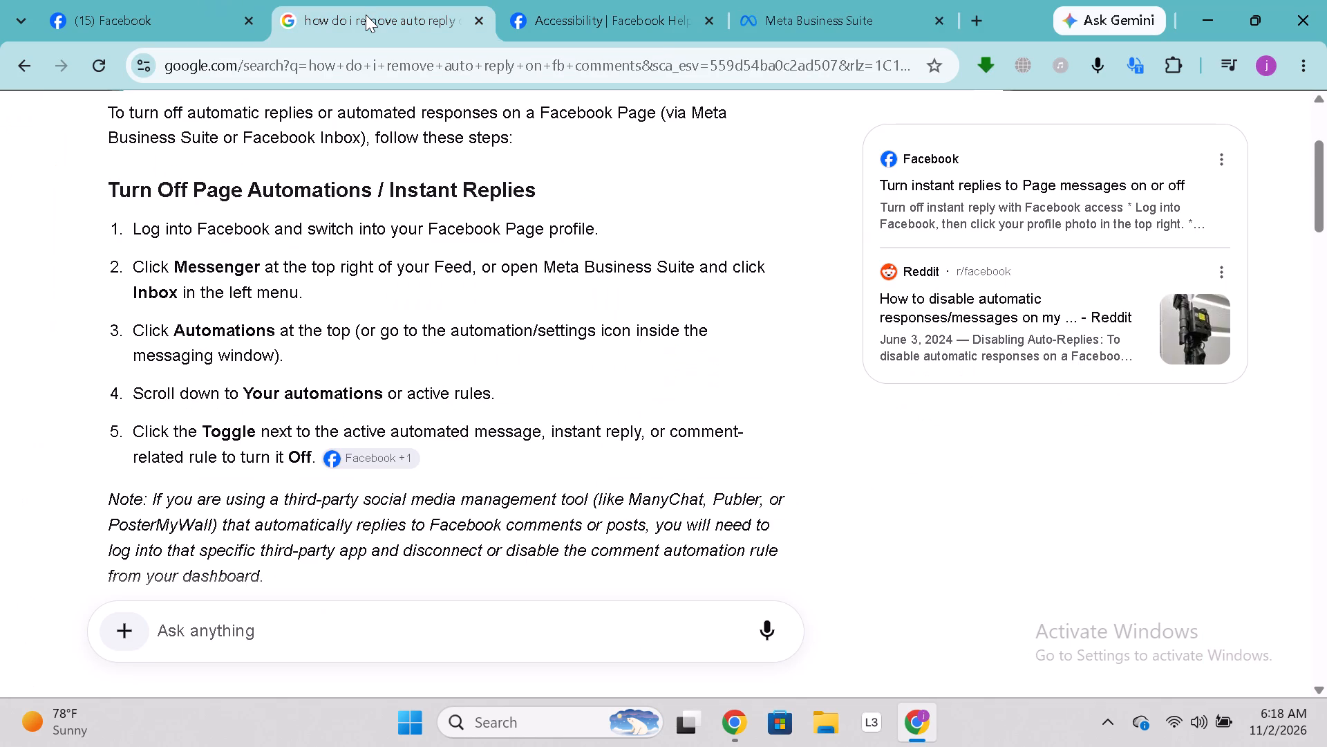
scroll(464, 467, down, 5)
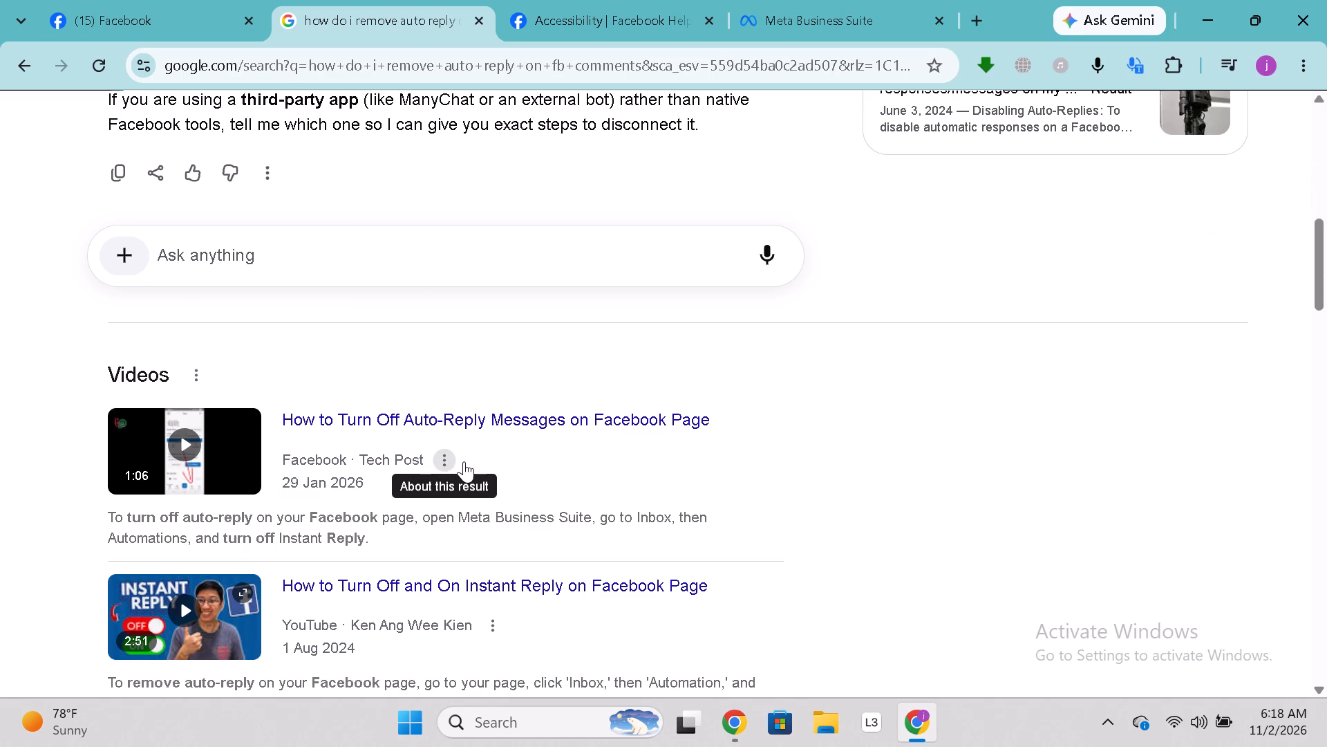
click(269, 252)
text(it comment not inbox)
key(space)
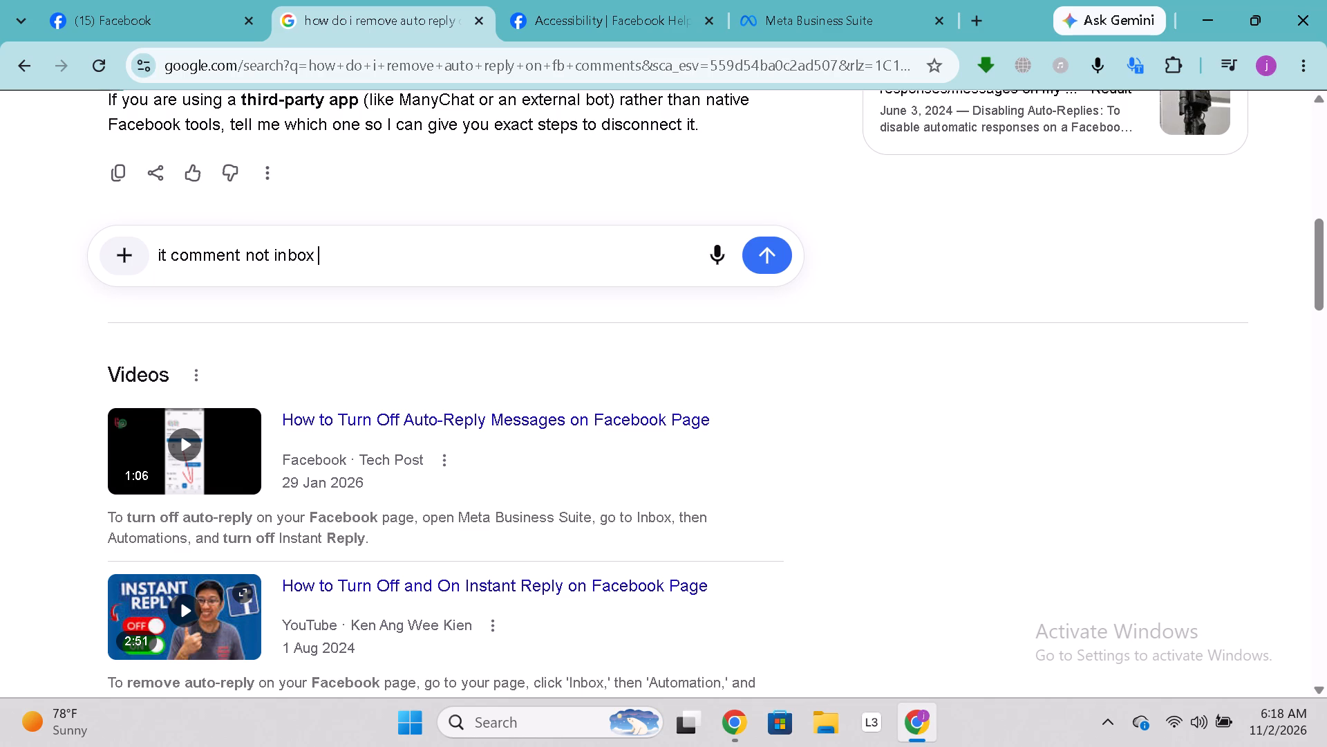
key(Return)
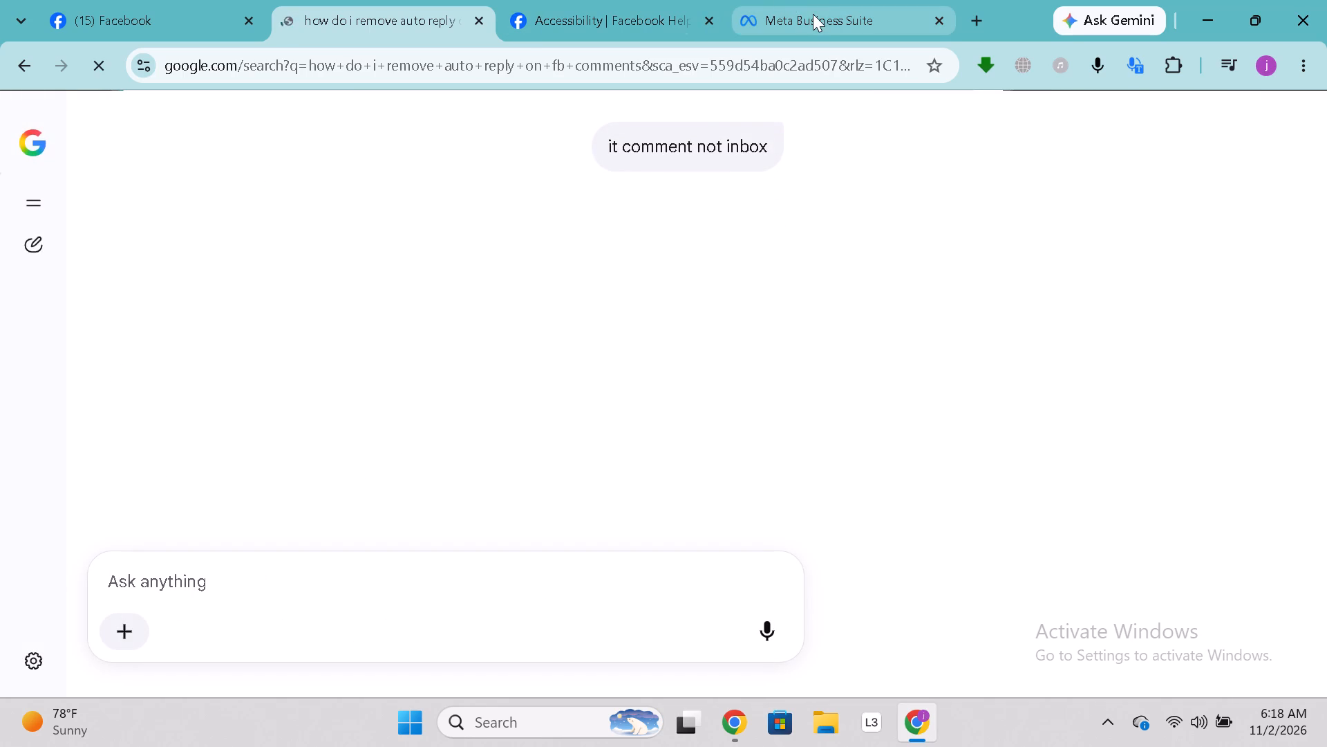
click(813, 9)
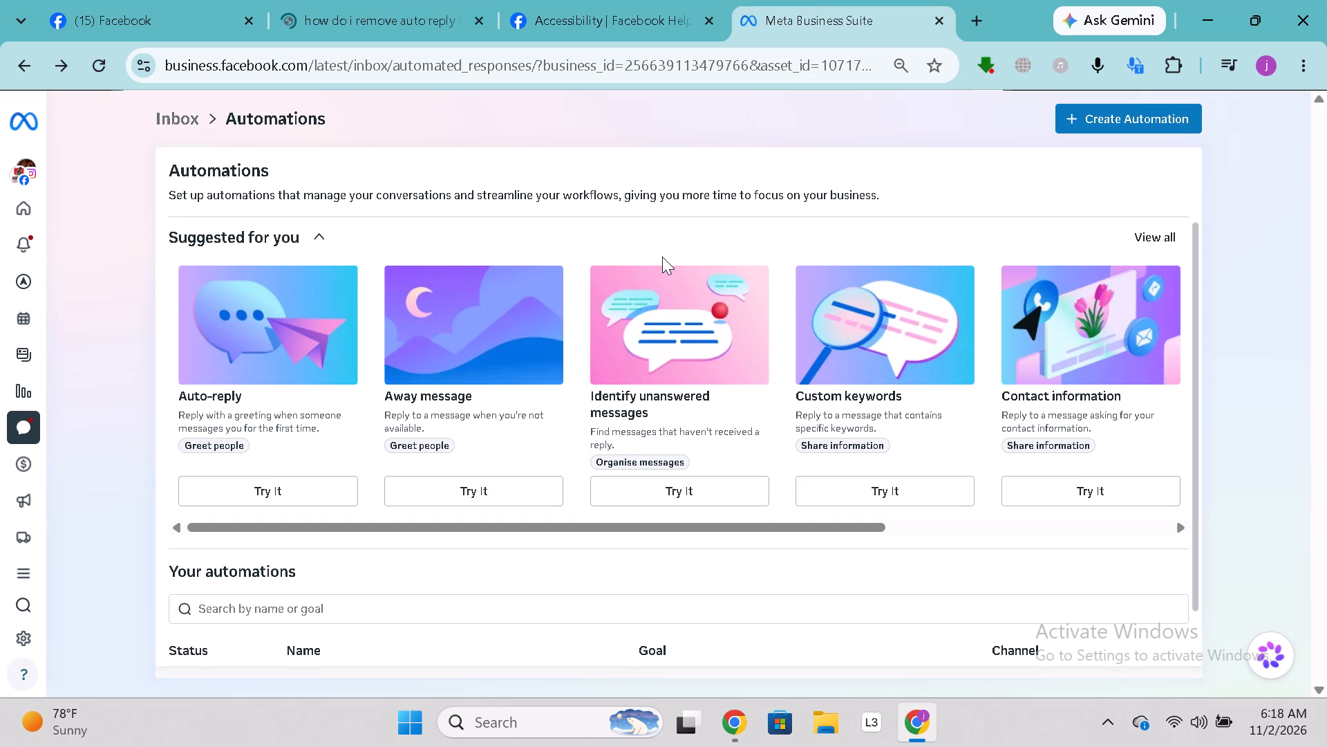
click(376, 6)
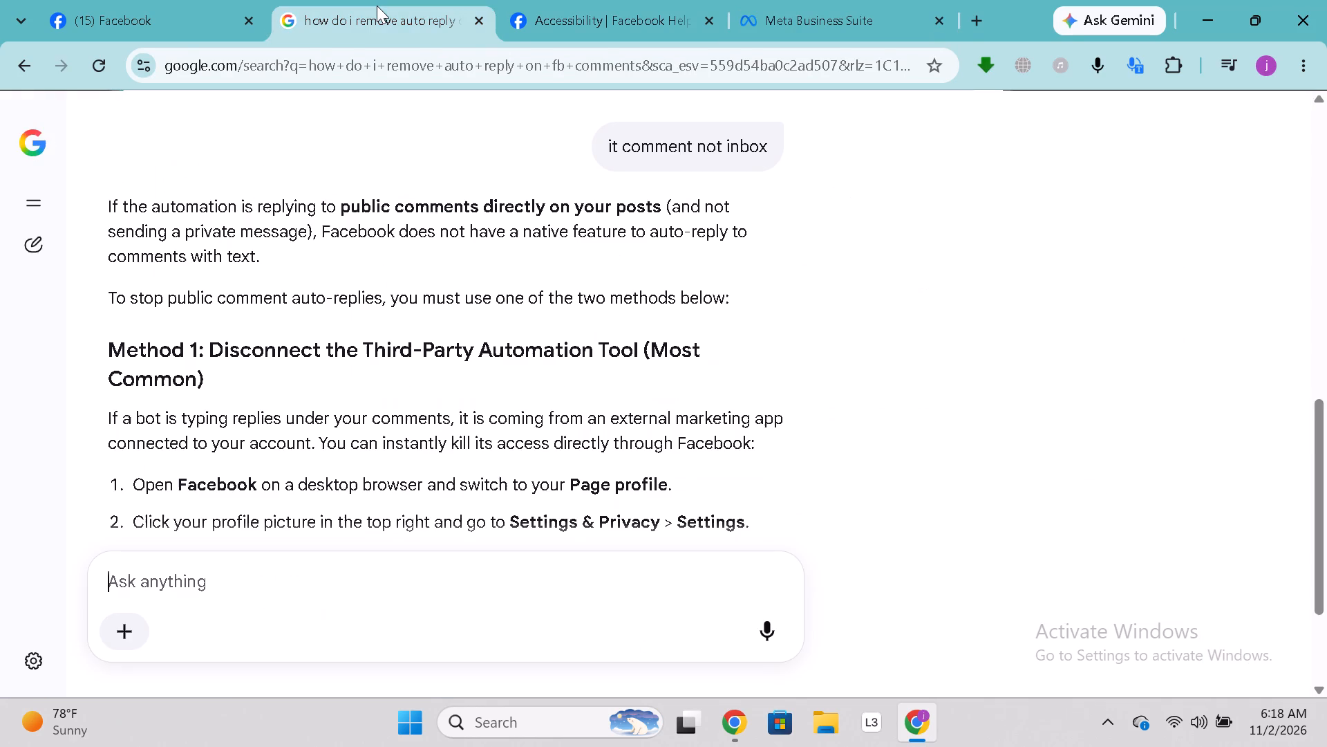
scroll(472, 399, down, 2)
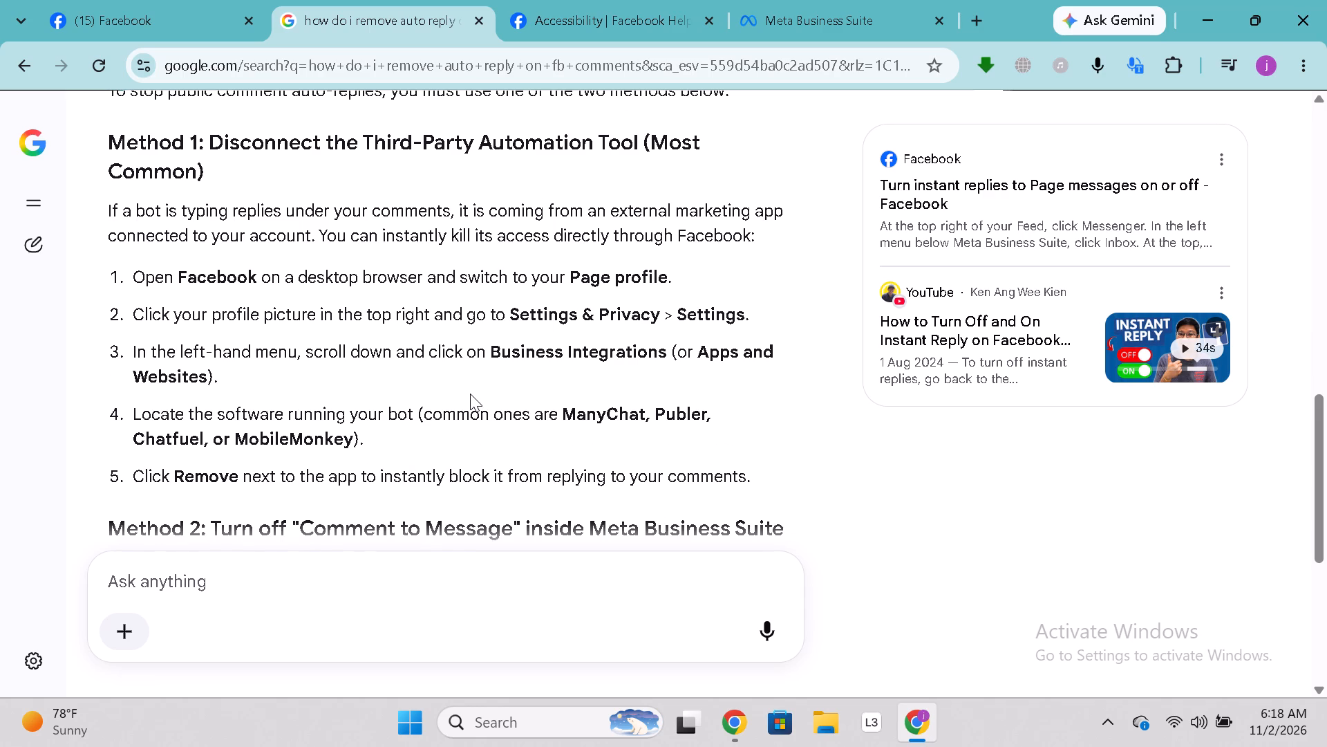
scroll(470, 394, down, 1)
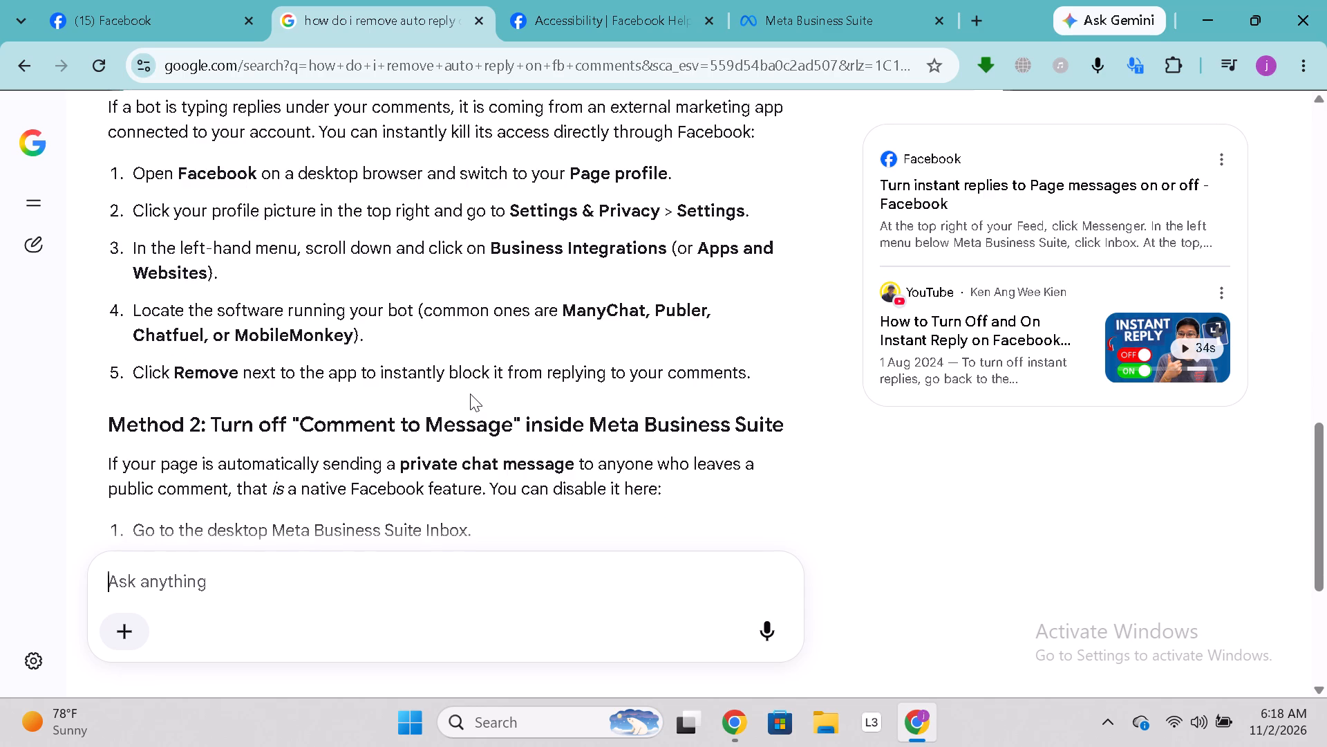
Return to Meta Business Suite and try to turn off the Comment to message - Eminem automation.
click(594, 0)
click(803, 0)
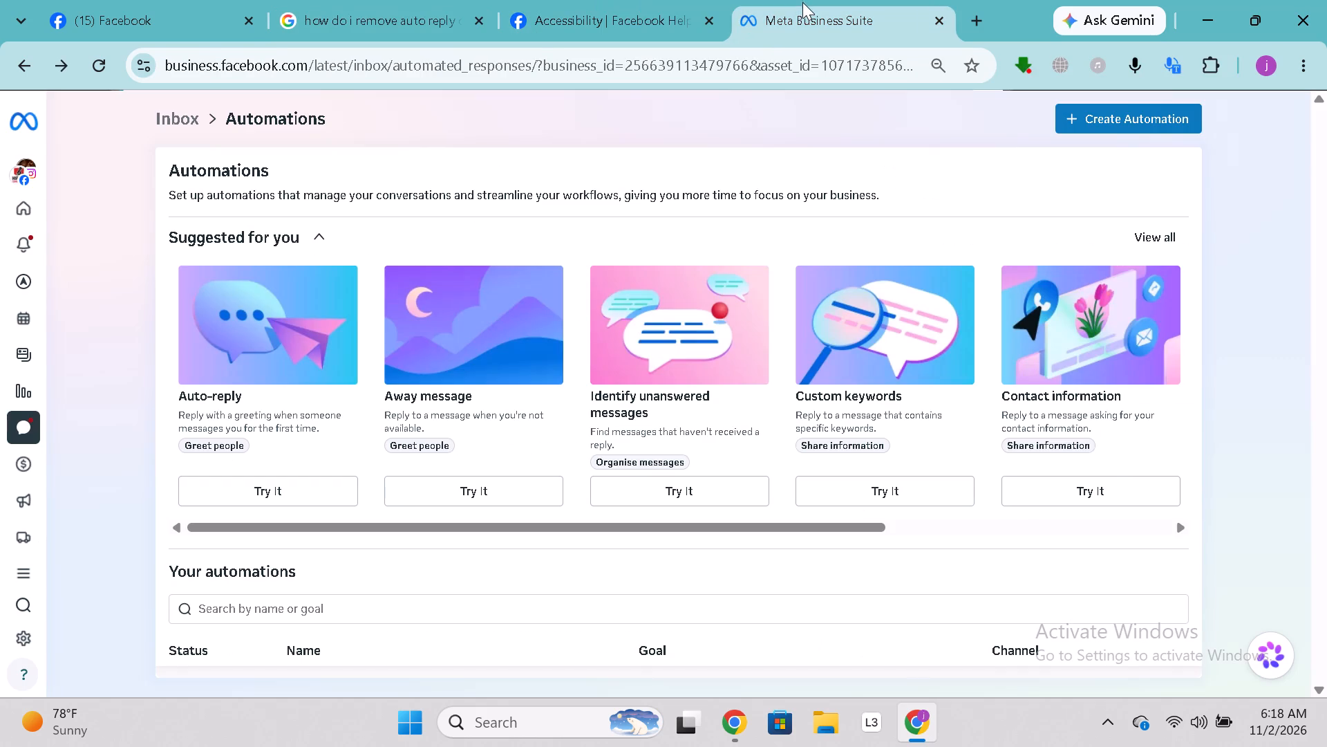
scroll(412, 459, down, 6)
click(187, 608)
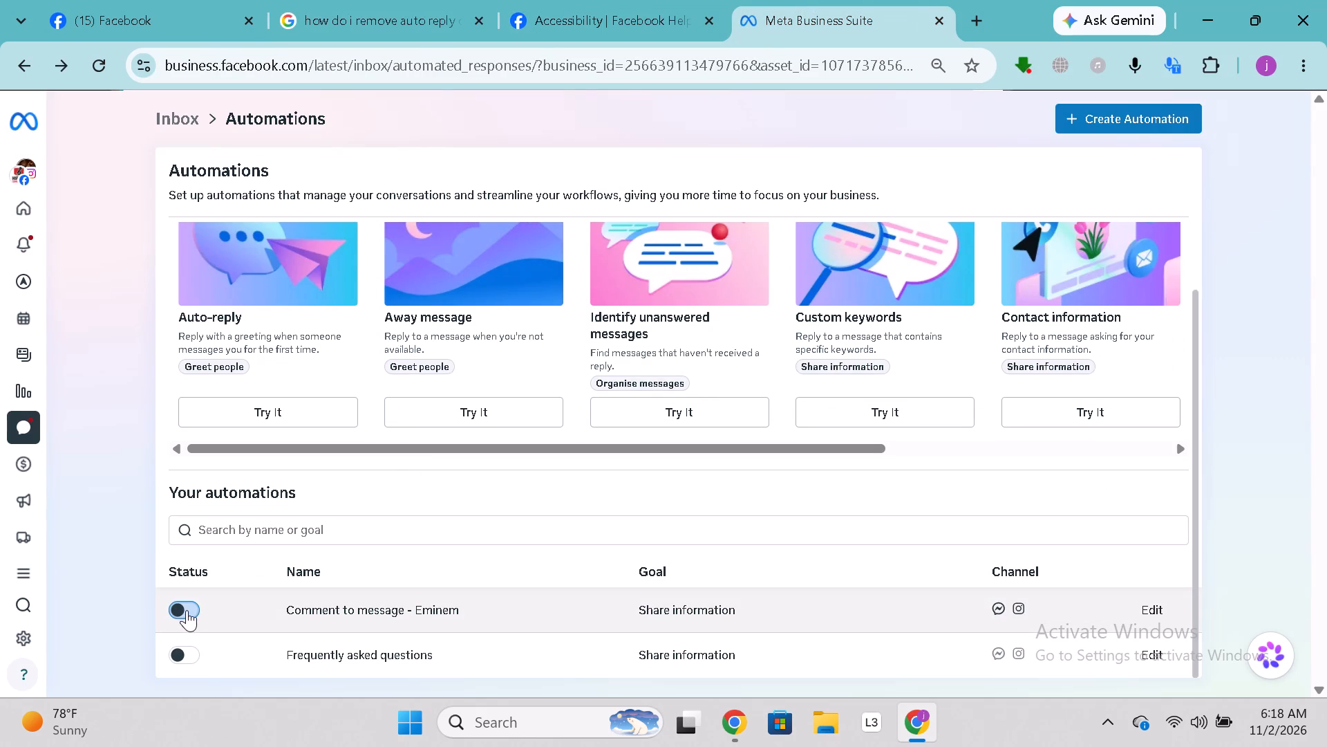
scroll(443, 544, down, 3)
Edit the Comment to message - Eminem automation, clear its entire Comment reply text, and save the changes.
click(1149, 611)
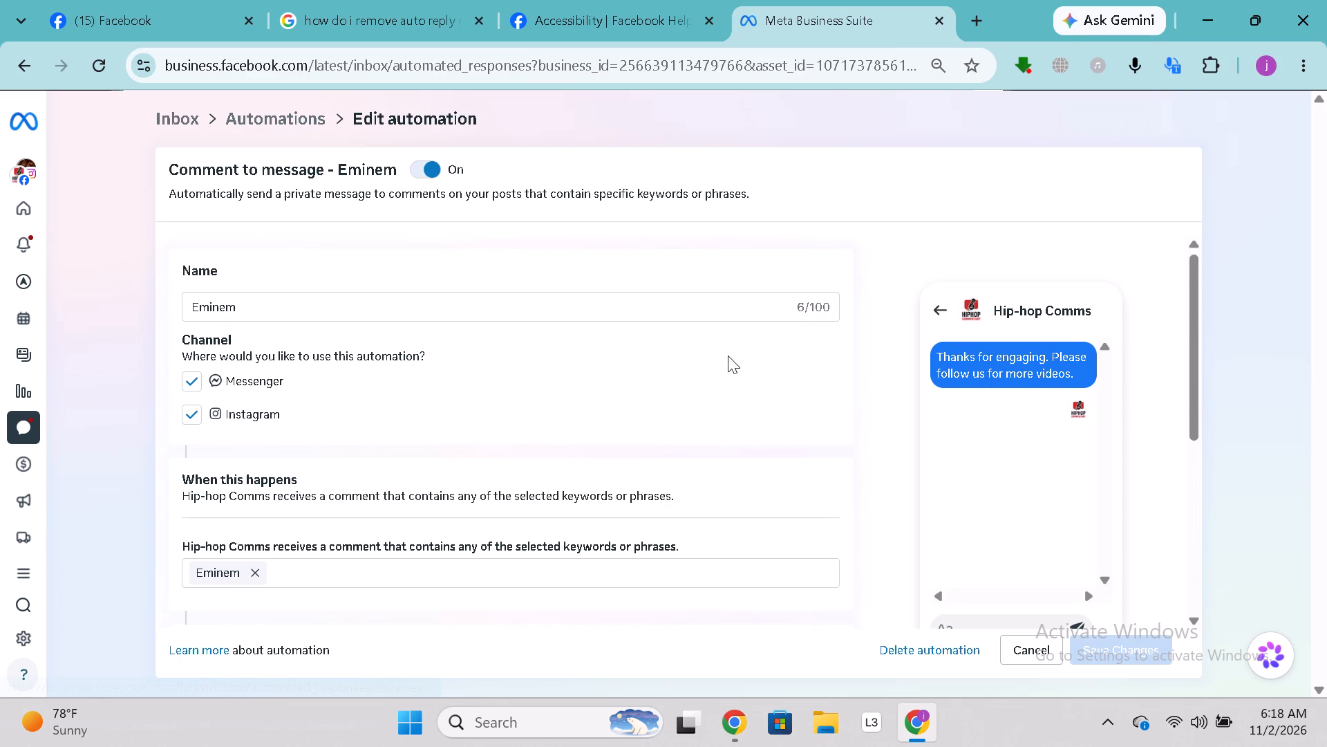
scroll(704, 408, down, 2)
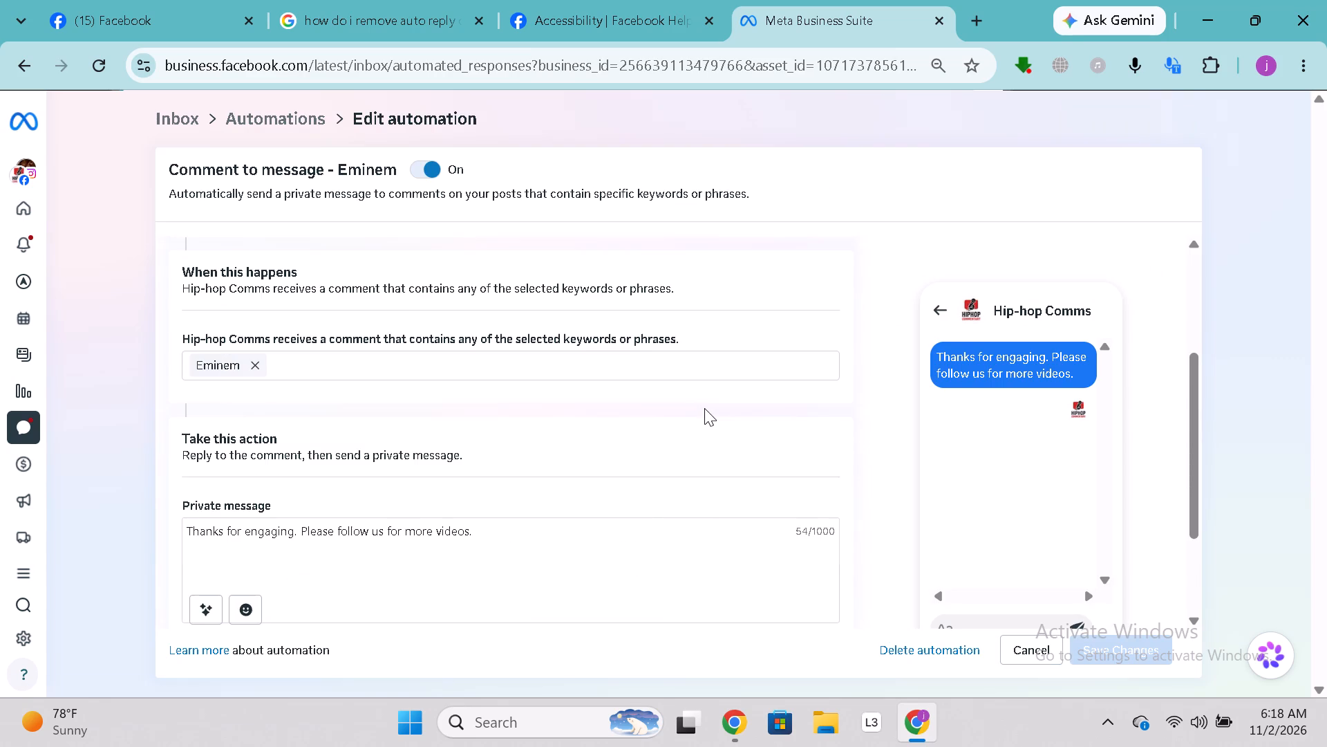
scroll(706, 408, down, 6)
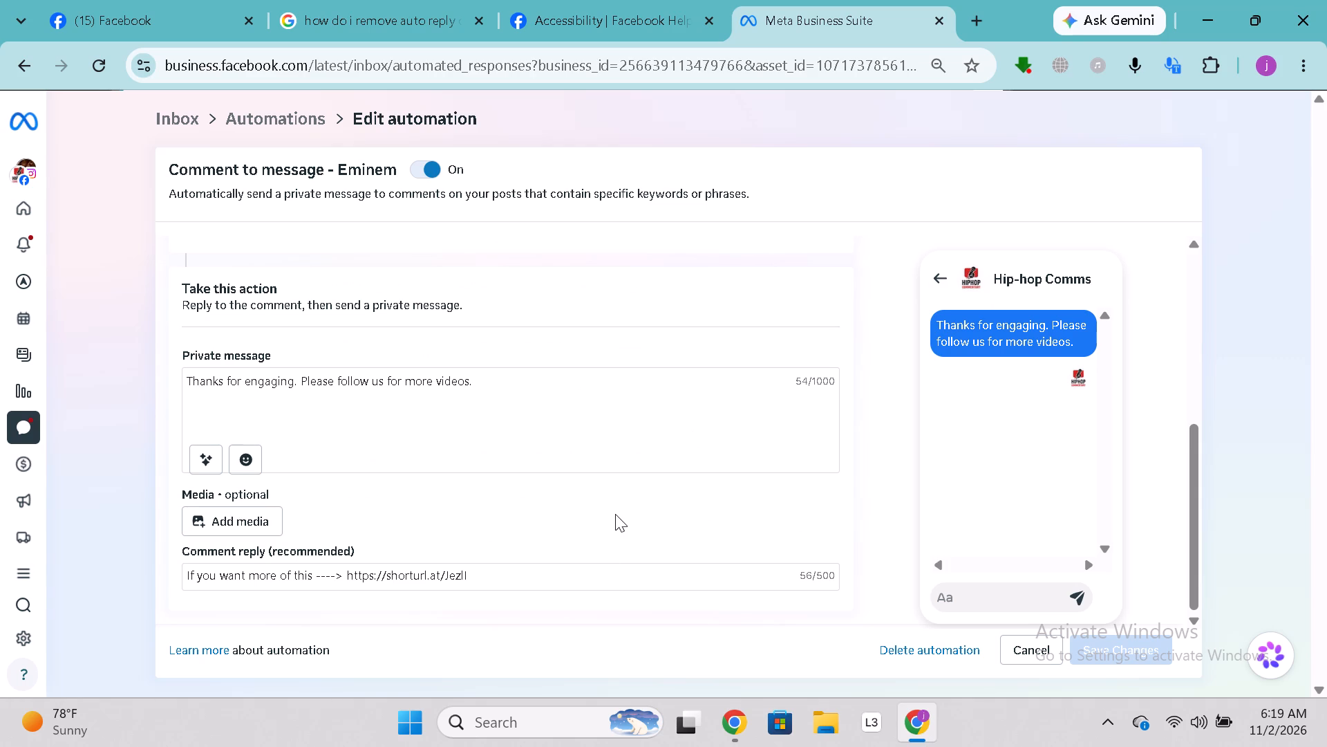
click(563, 582)
key(BackSpace)
key(BackSpace)
key(BackSpace)
key(BackSpace)
key(BackSpace)
key(BackSpace)
key(BackSpace)
key(BackSpace)
key(BackSpace)
key(BackSpace)
key(BackSpace)
key(BackSpace)
key(BackSpace)
key(BackSpace)
key(BackSpace)
key(BackSpace)
key(BackSpace)
key(BackSpace)
key(BackSpace)
key(BackSpace)
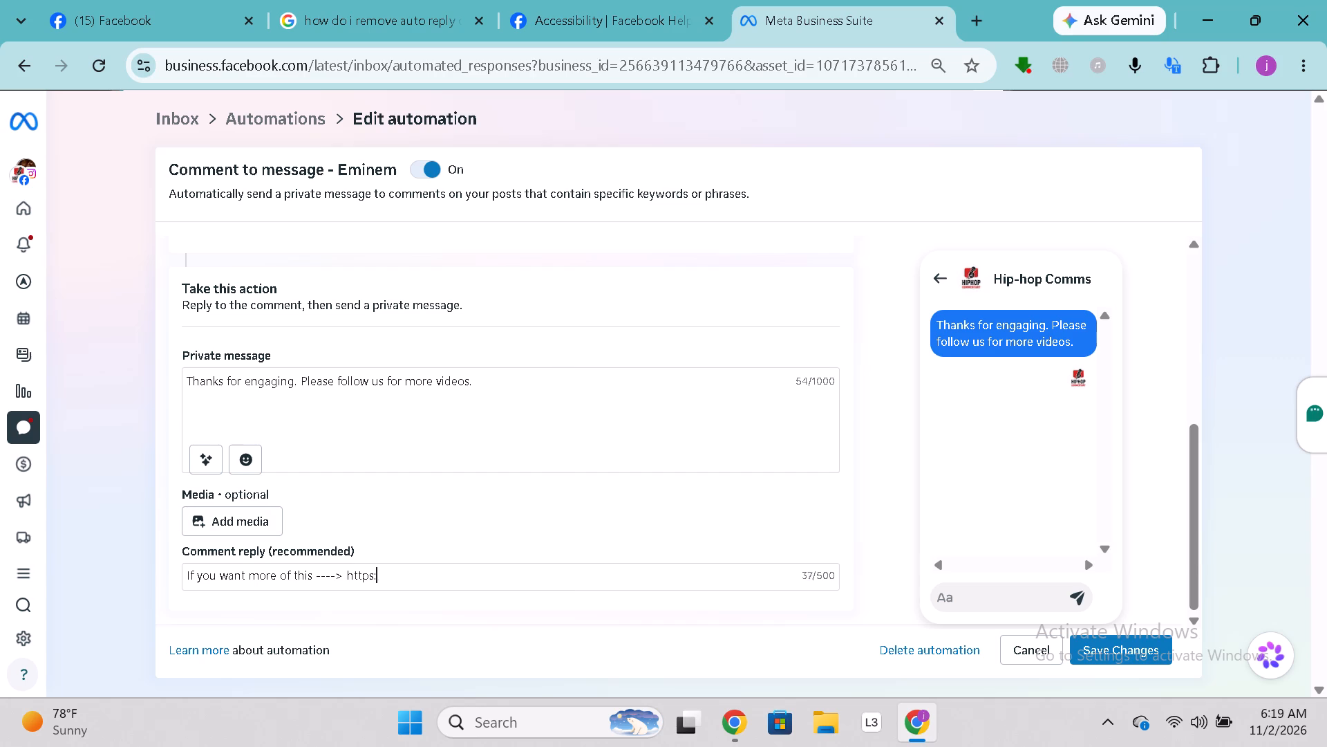
key(BackSpace)
key(BackSpace)
key(BackSpace)
key(BackSpace)
key(BackSpace)
key(BackSpace)
key(BackSpace)
key(BackSpace)
key(BackSpace)
key(BackSpace)
key(BackSpace)
key(BackSpace)
key(BackSpace)
key(BackSpace)
key(BackSpace)
key(BackSpace)
key(BackSpace)
key(BackSpace)
key(BackSpace)
key(BackSpace)
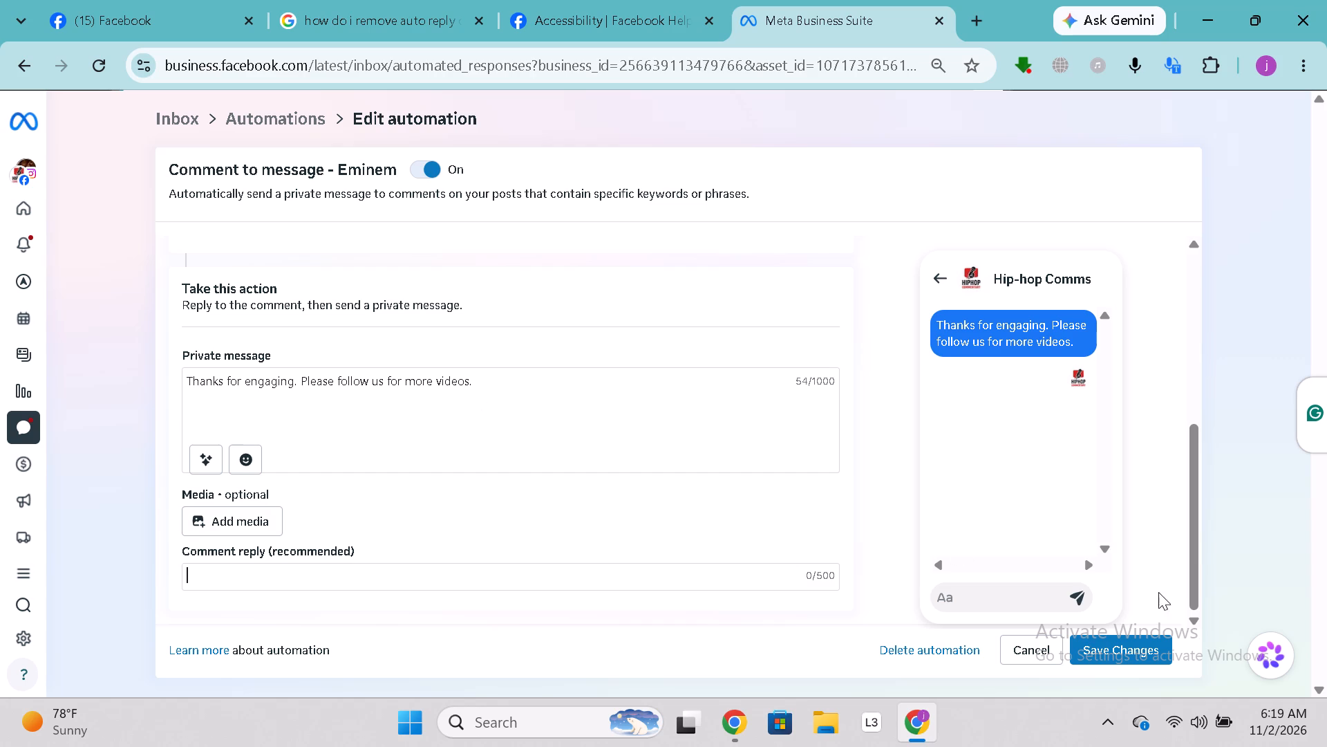
click(1123, 646)
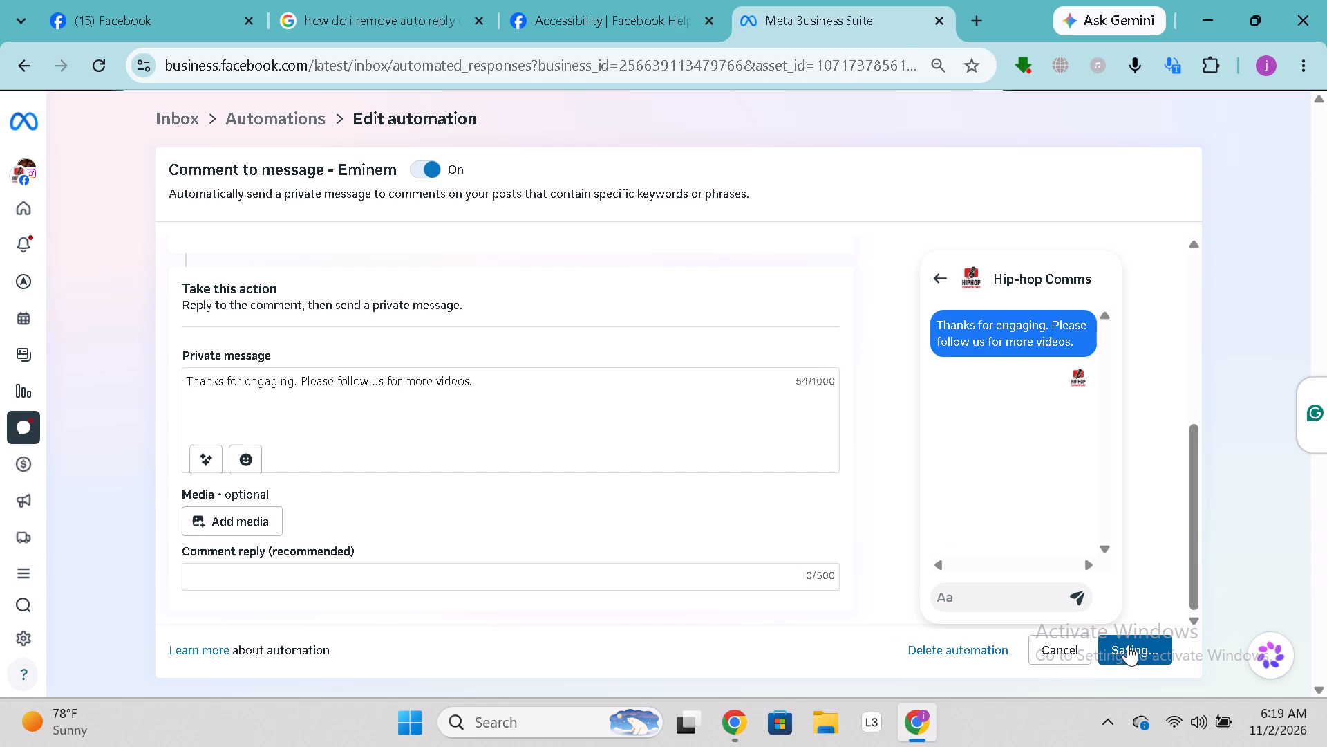
Go back to the Hip-hop Comms Page on Facebook.
click(116, 22)
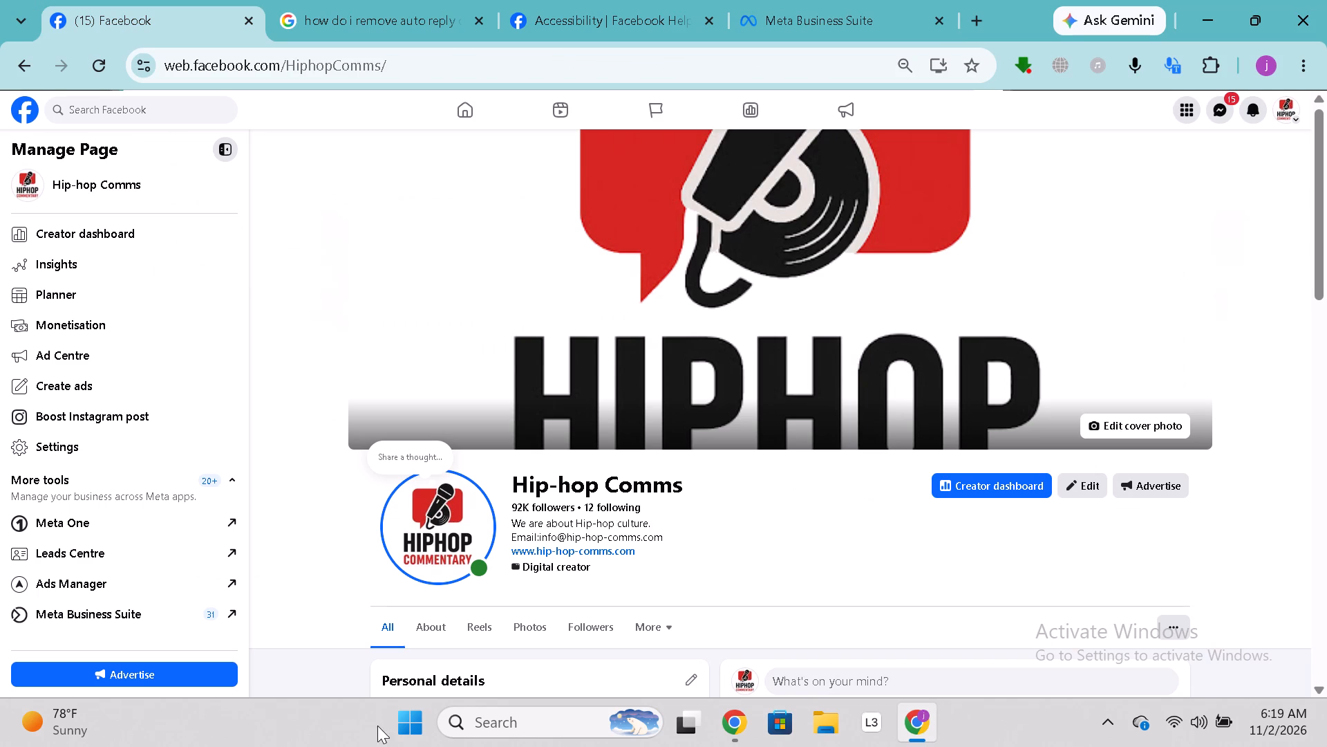
Open the Windows power options.
click(404, 726)
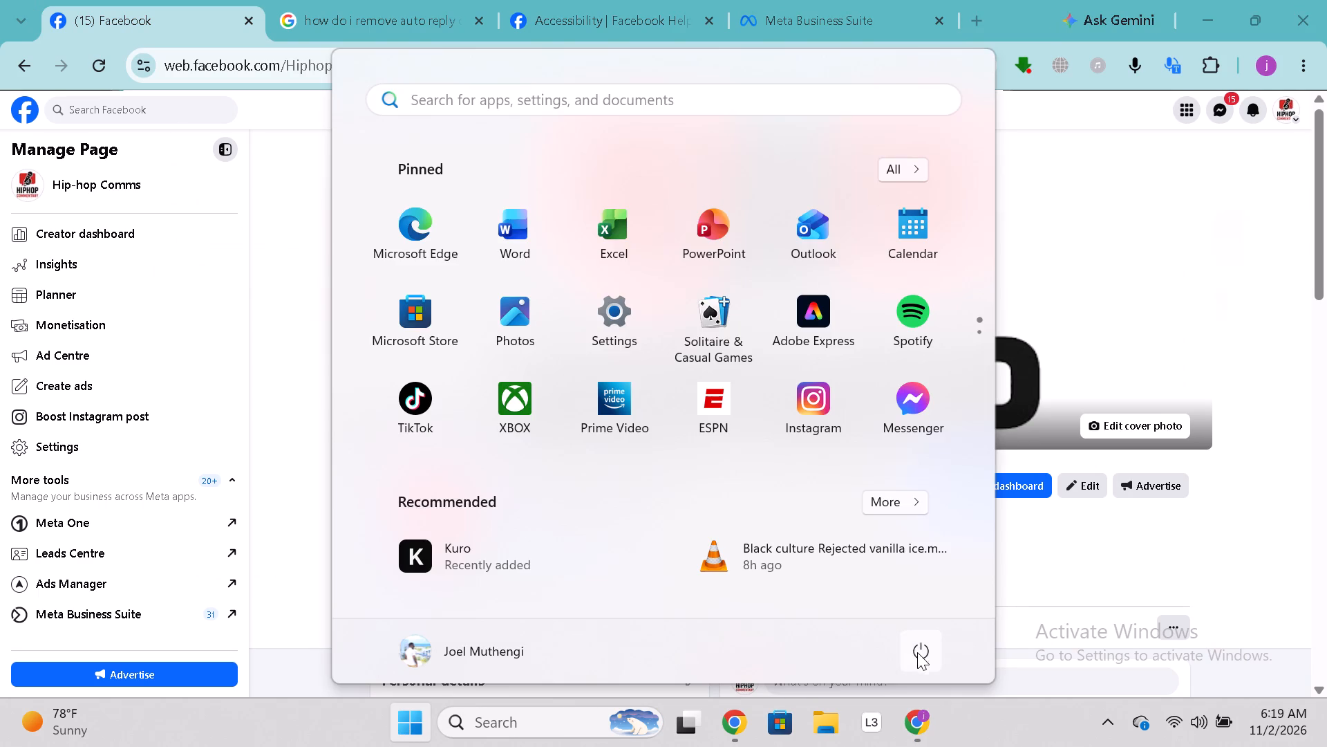
click(916, 652)
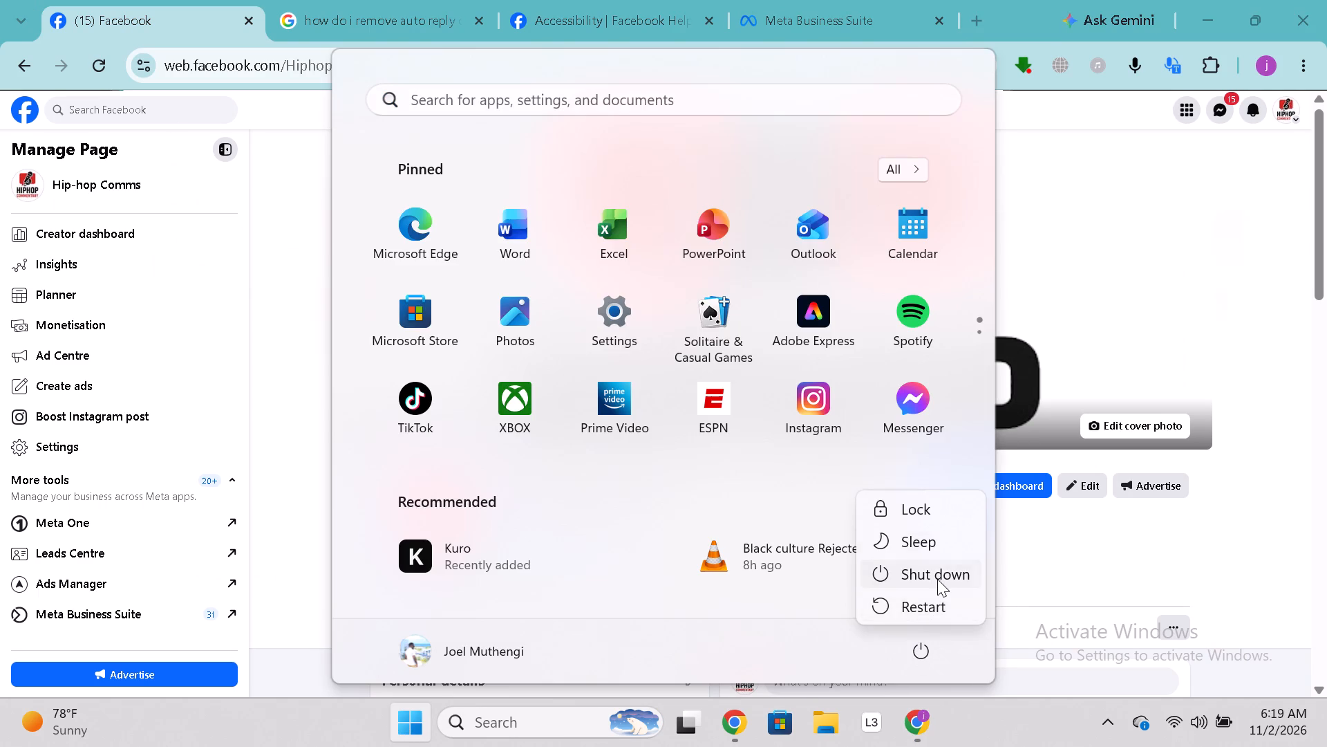